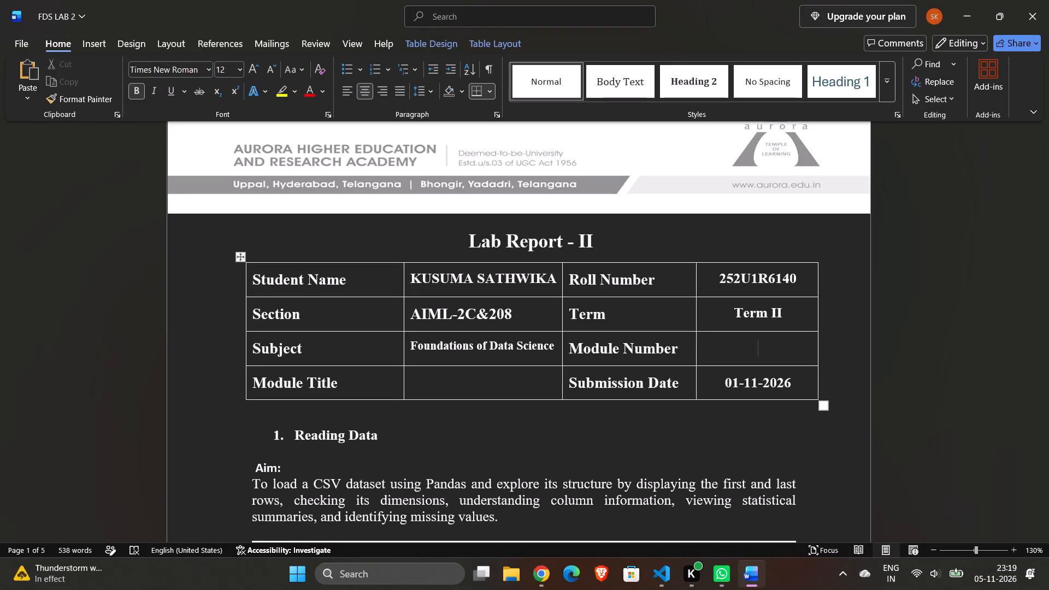
Enter II as the module number in the lab report's header table.
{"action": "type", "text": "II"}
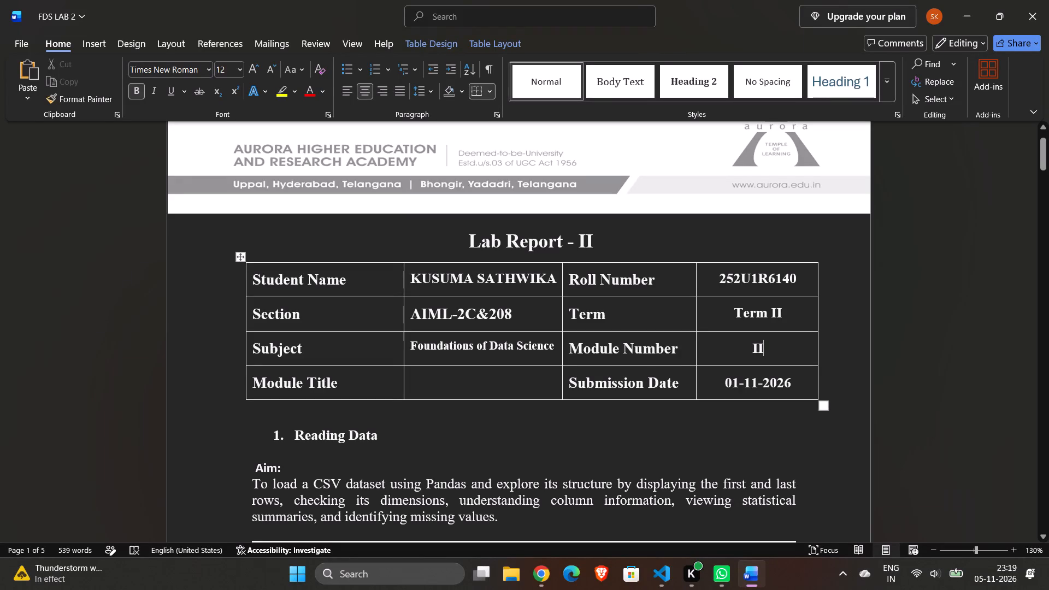
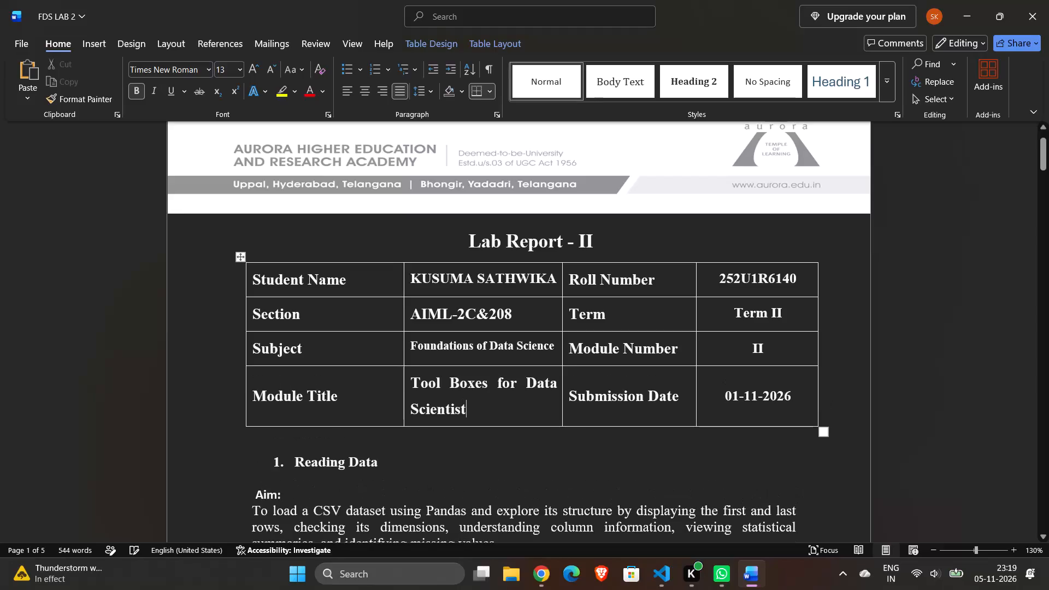
Set the font size of the module title "Tool Boxes for Data Scientist" in the header table to 12.
{"action": "left_click_drag", "start_coordinate": [470, 406], "coordinate": [414, 385]}
{"action": "left_click", "coordinate": [495, 343]}
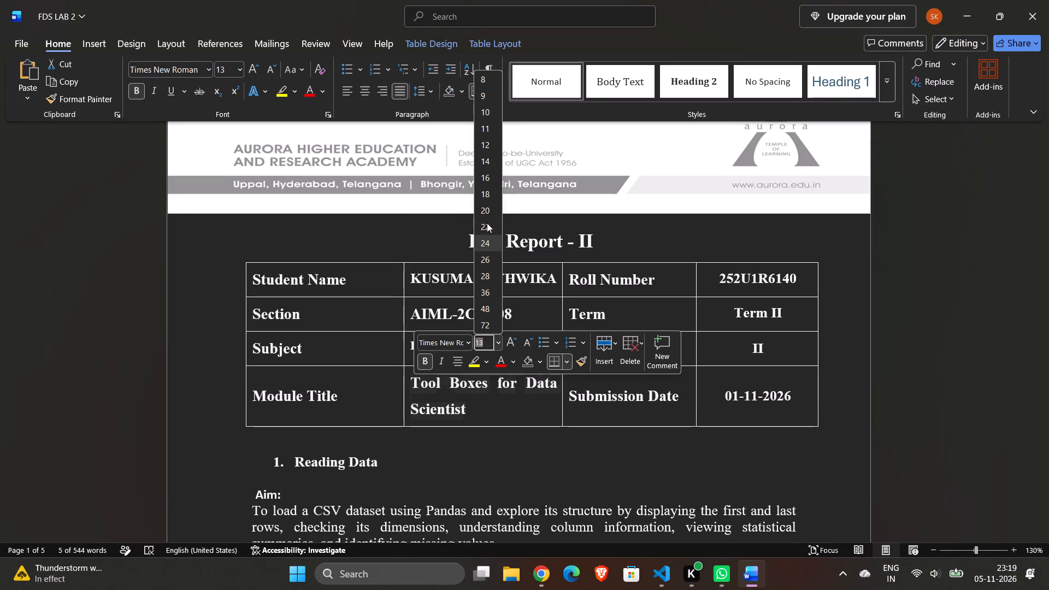
{"action": "left_click", "coordinate": [488, 148]}
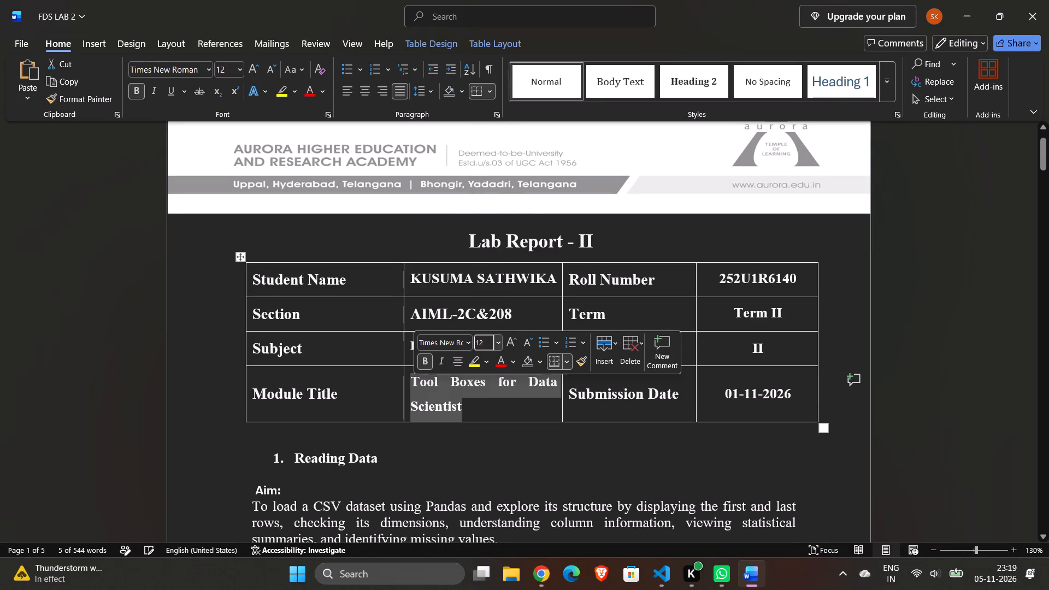
{"action": "left_click", "coordinate": [592, 426]}
{"action": "scroll", "coordinate": [592, 426], "scroll_direction": "down", "scroll_amount": 1}
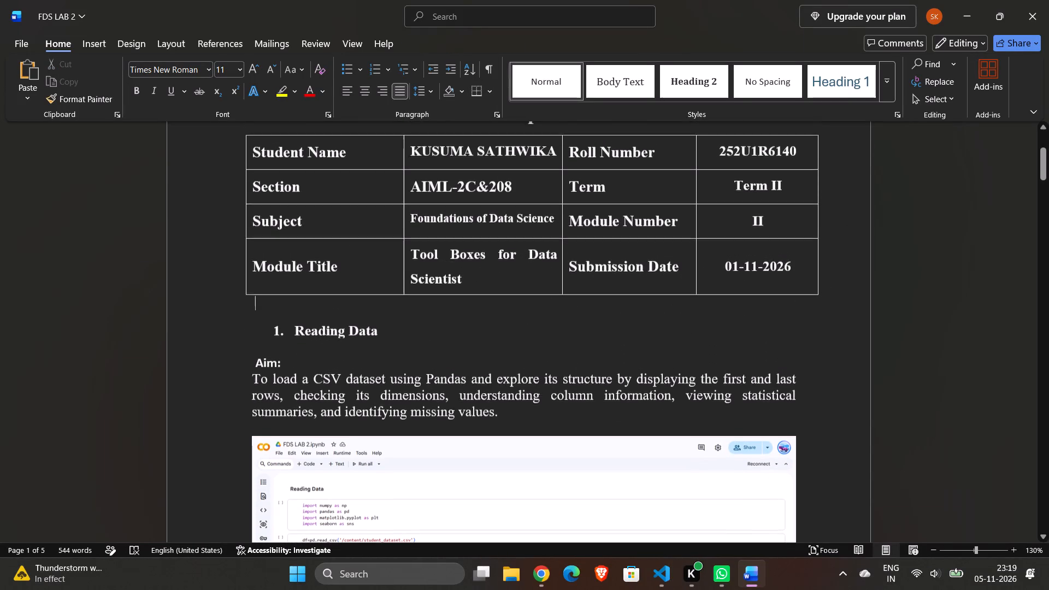
Set the font size of the module title "Tool Boxes for Data Scientist" in the header table to 10.
{"action": "left_click_drag", "start_coordinate": [474, 287], "coordinate": [412, 257]}
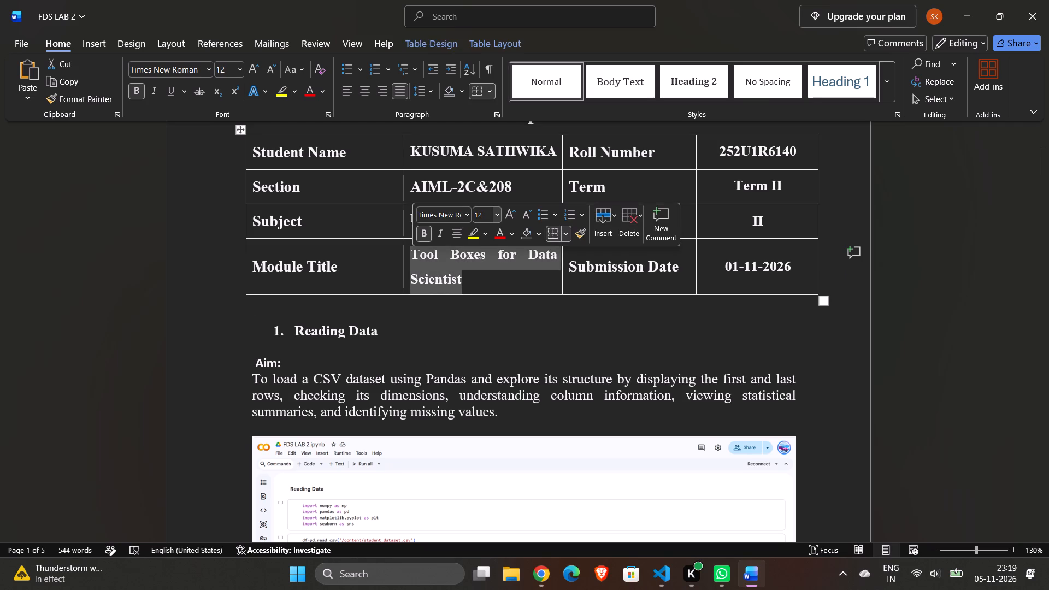
{"action": "left_click", "coordinate": [496, 217]}
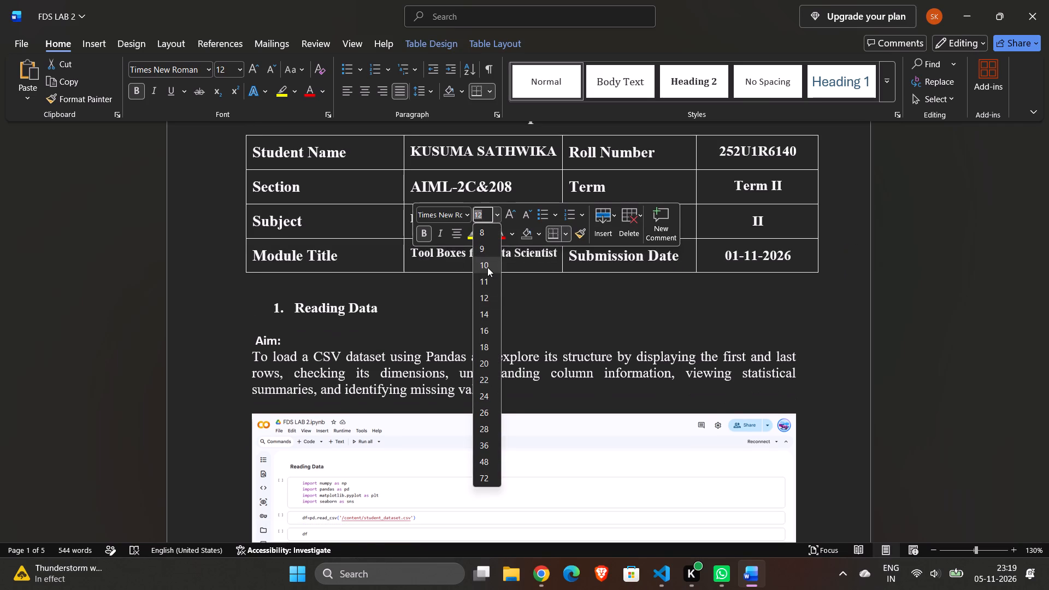
{"action": "left_click", "coordinate": [487, 267]}
{"action": "left_click", "coordinate": [529, 306]}
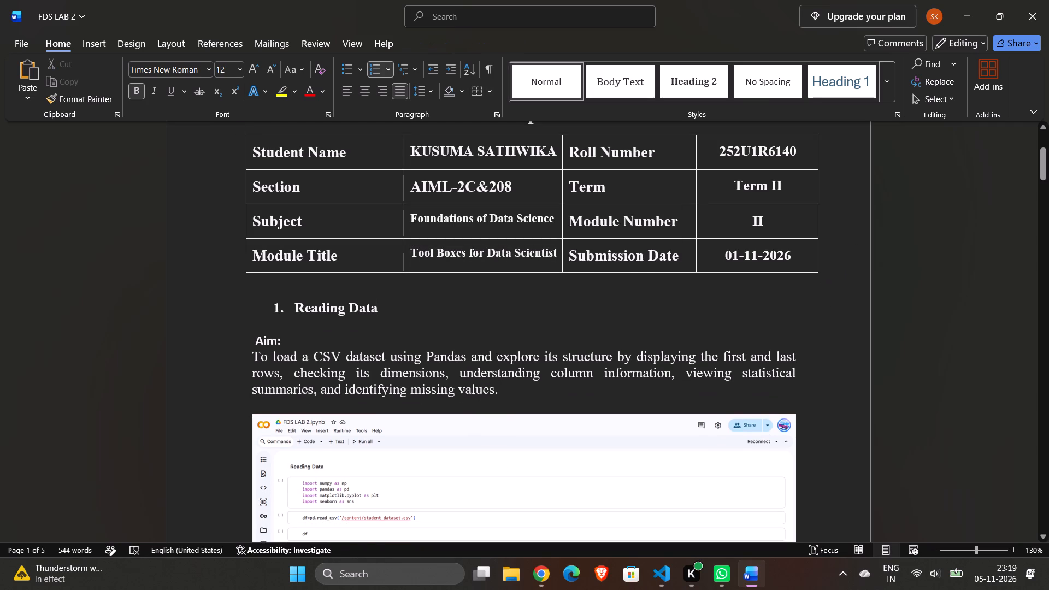
Change the submission date in the header table to 05-11-2026.
{"action": "left_click", "coordinate": [739, 253]}
{"action": "key", "text": "BackSpace"}
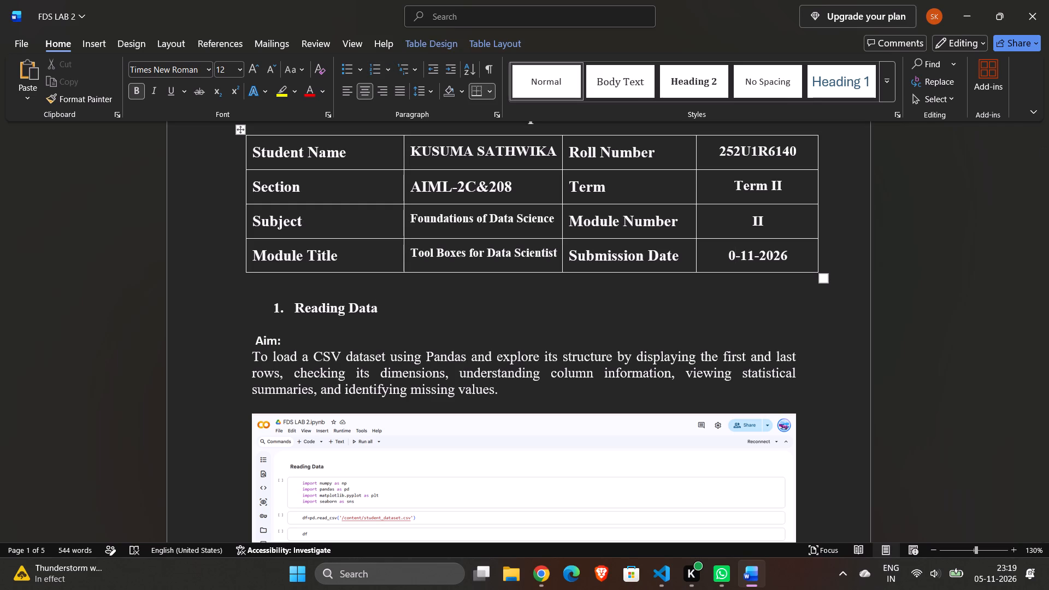
{"action": "key", "text": "5"}
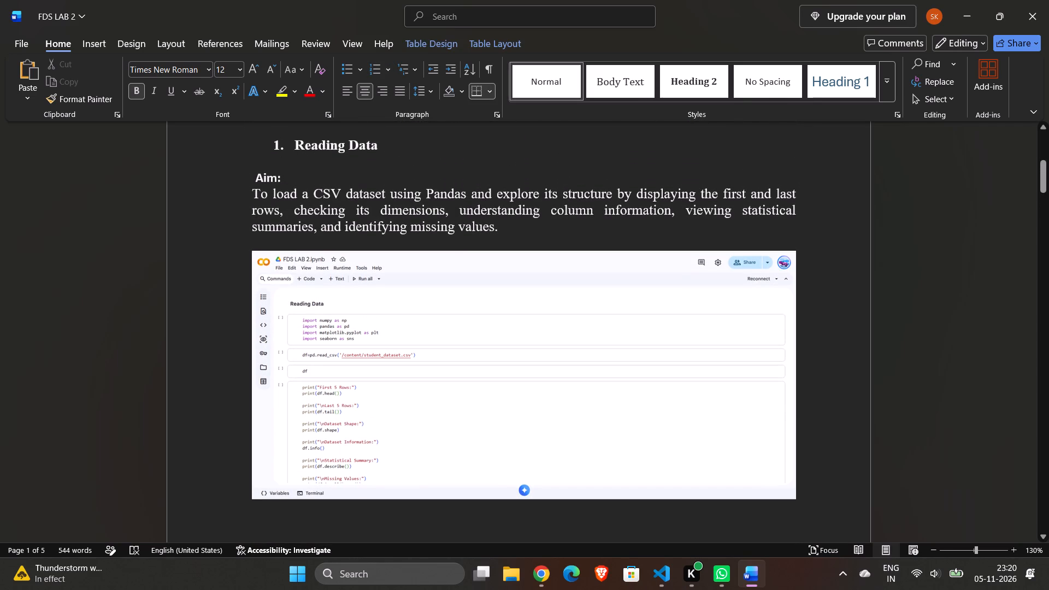
{"action": "left_click_drag", "start_coordinate": [503, 227], "coordinate": [215, 193]}
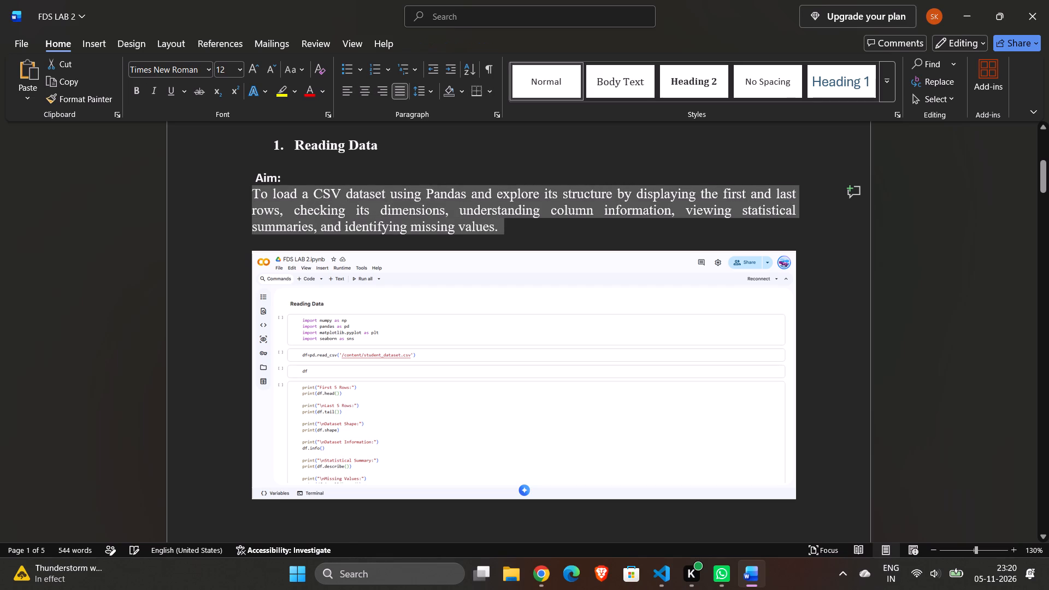
{"action": "key", "text": "ctrl+c"}
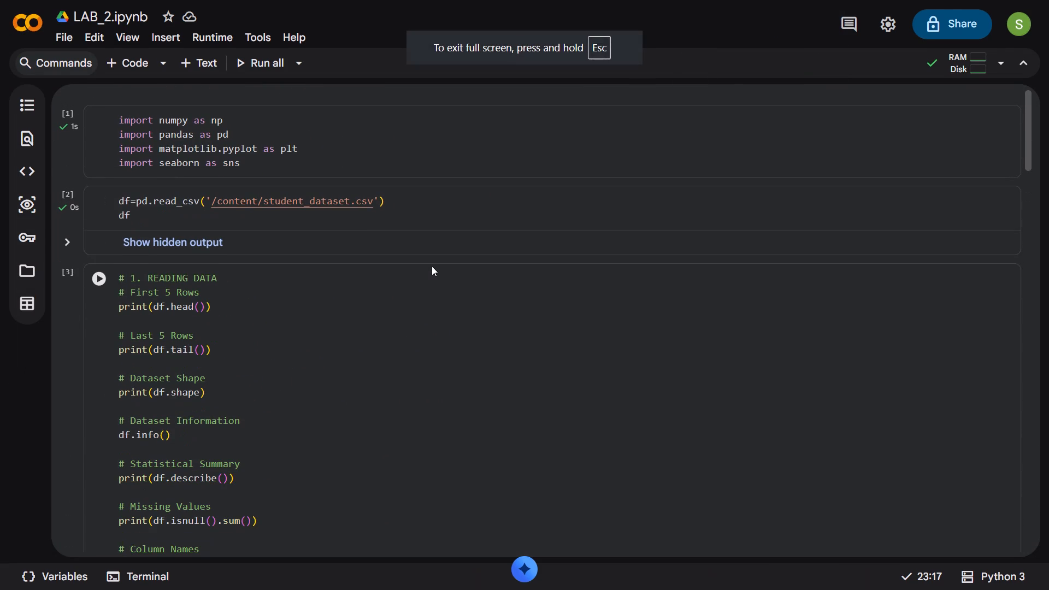
{"action": "key", "text": "ctrl+minus"}
{"action": "key", "text": "ctrl+minus"}
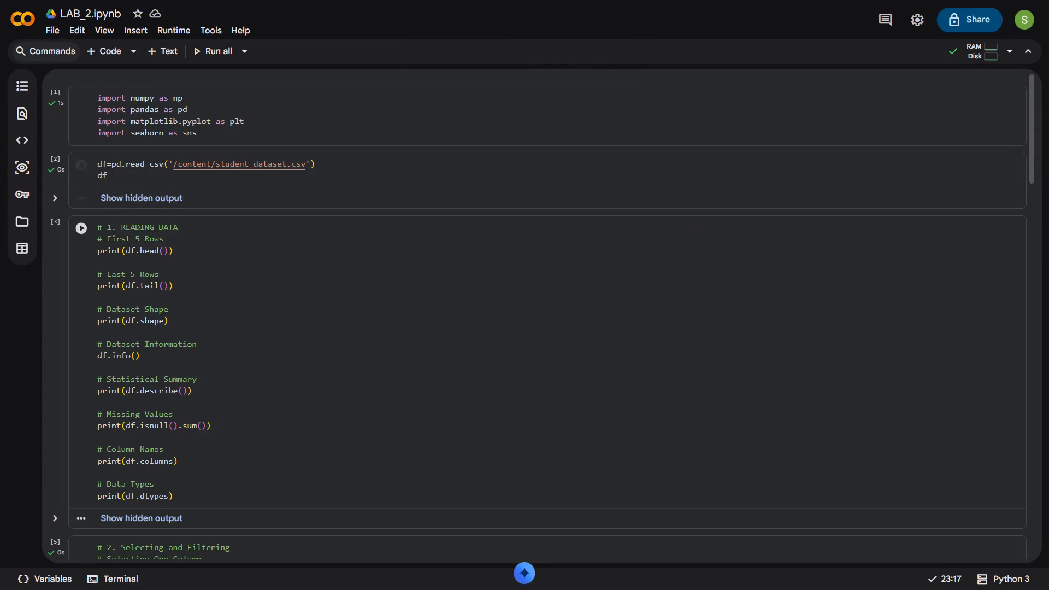
{"action": "scroll", "coordinate": [674, 229], "scroll_direction": "up", "scroll_amount": 1}
{"action": "key", "text": "Print"}
{"action": "left_click", "coordinate": [1031, 12]}
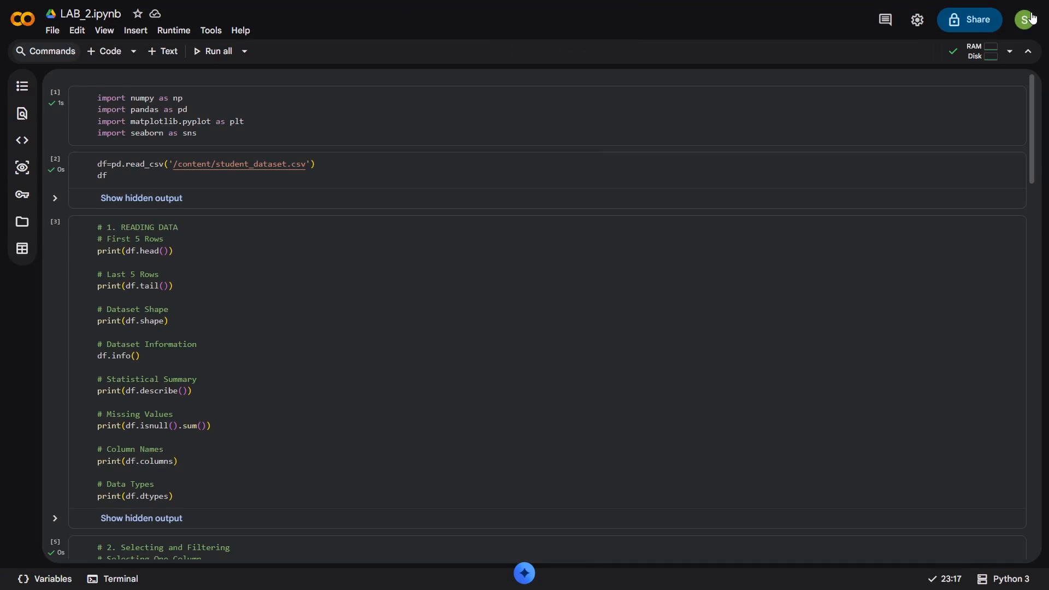
{"action": "key", "text": "F11"}
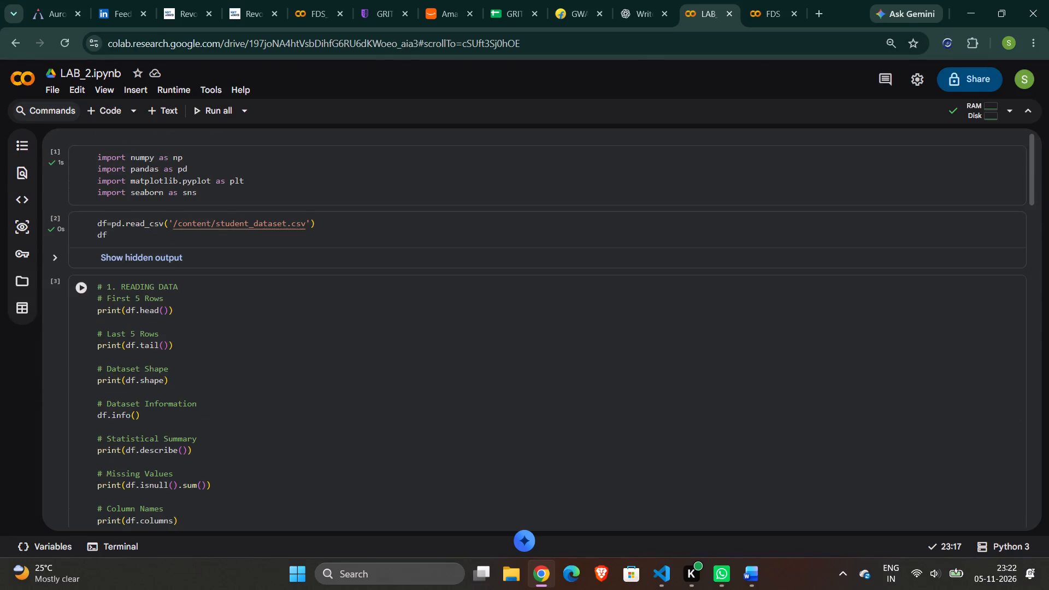
In the Word report, replace the first old notebook screenshot under the Reading Data aim with the new capture.
{"action": "left_click", "coordinate": [759, 574]}
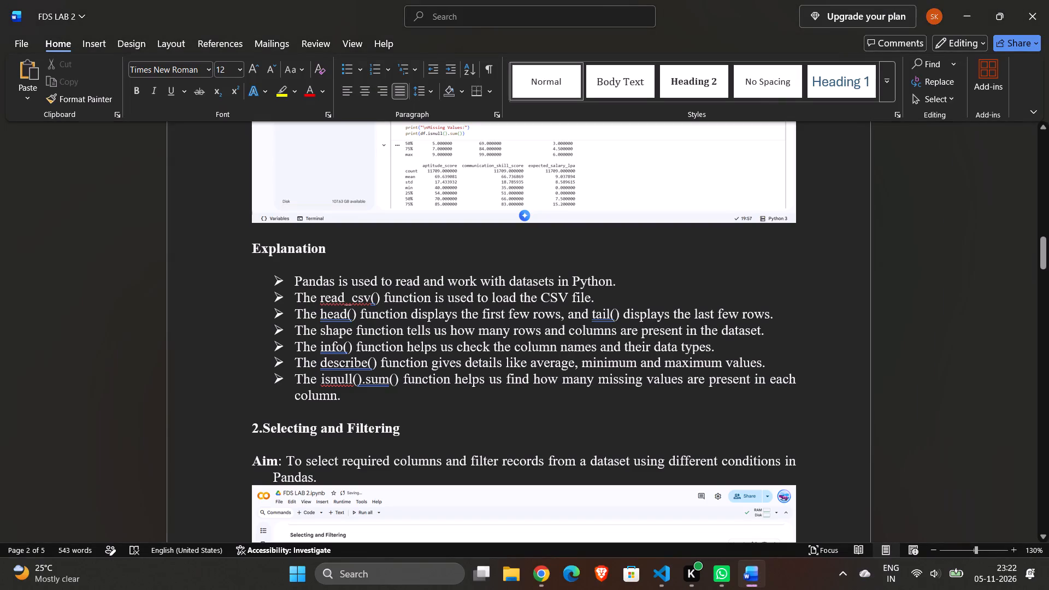
{"action": "scroll", "coordinate": [650, 141], "scroll_direction": "up", "scroll_amount": 5}
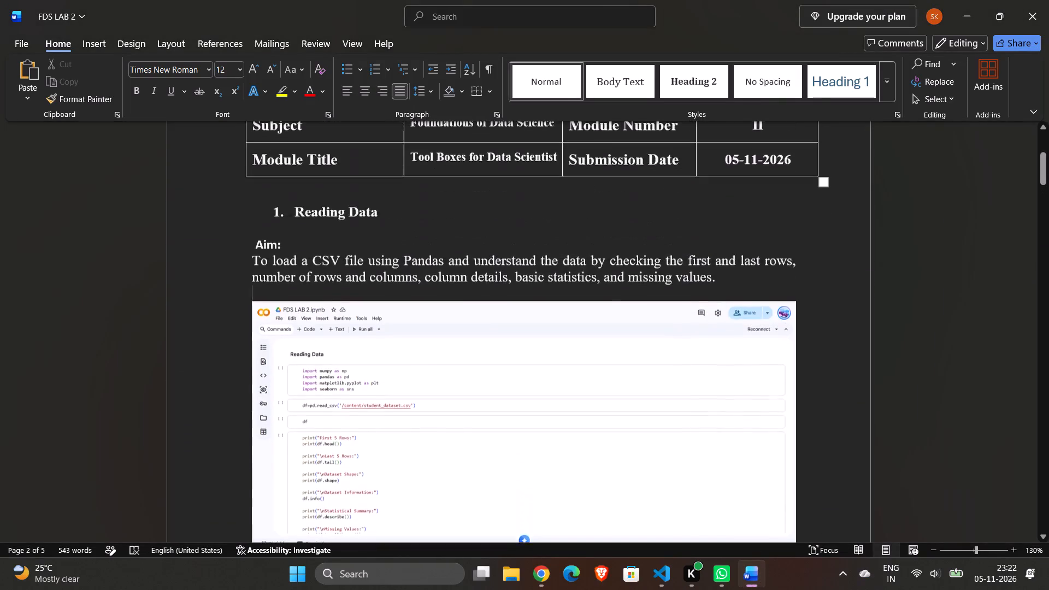
{"action": "scroll", "coordinate": [650, 141], "scroll_direction": "up", "scroll_amount": 1}
{"action": "left_click", "coordinate": [577, 433]}
{"action": "key", "text": "BackSpace"}
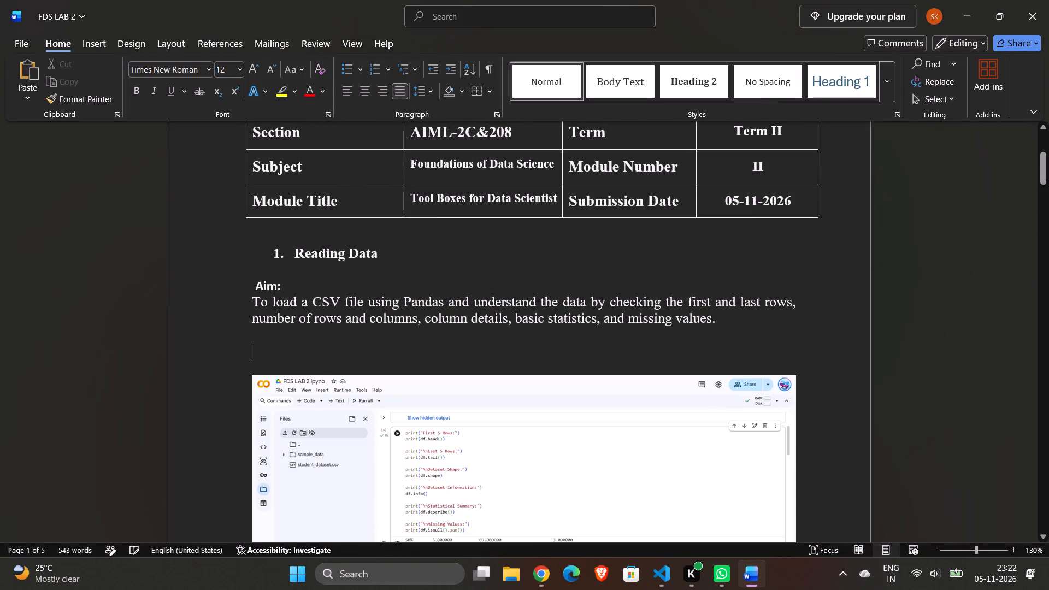
{"action": "key", "text": "ctrl+v"}
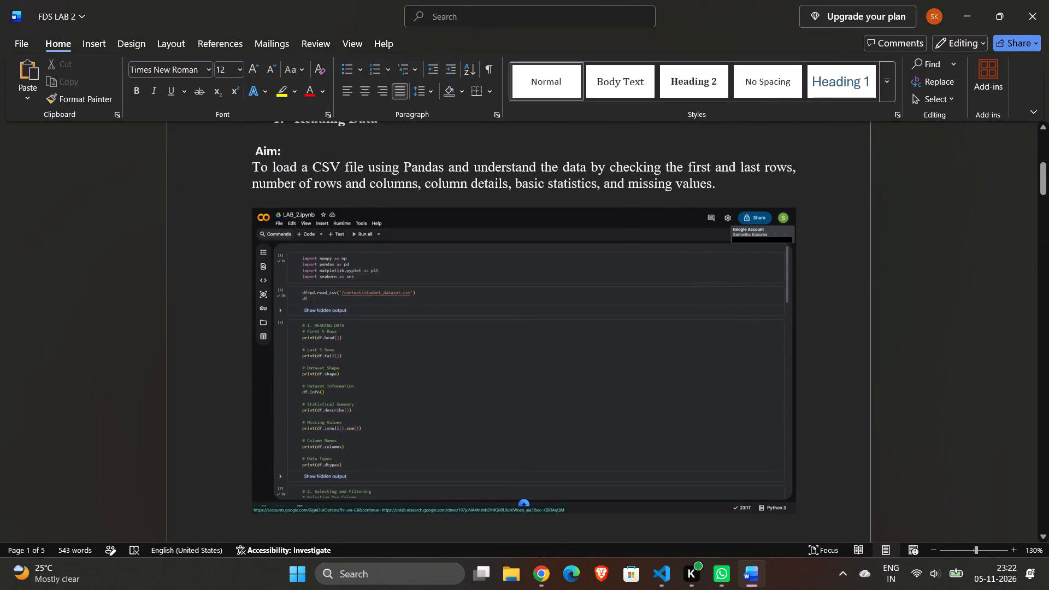
Add two line breaks below the new code screenshot and delete the old output screenshot above the Explanation heading.
{"action": "scroll", "coordinate": [577, 433], "scroll_direction": "down", "scroll_amount": 4}
{"action": "scroll", "coordinate": [577, 433], "scroll_direction": "up", "scroll_amount": 1}
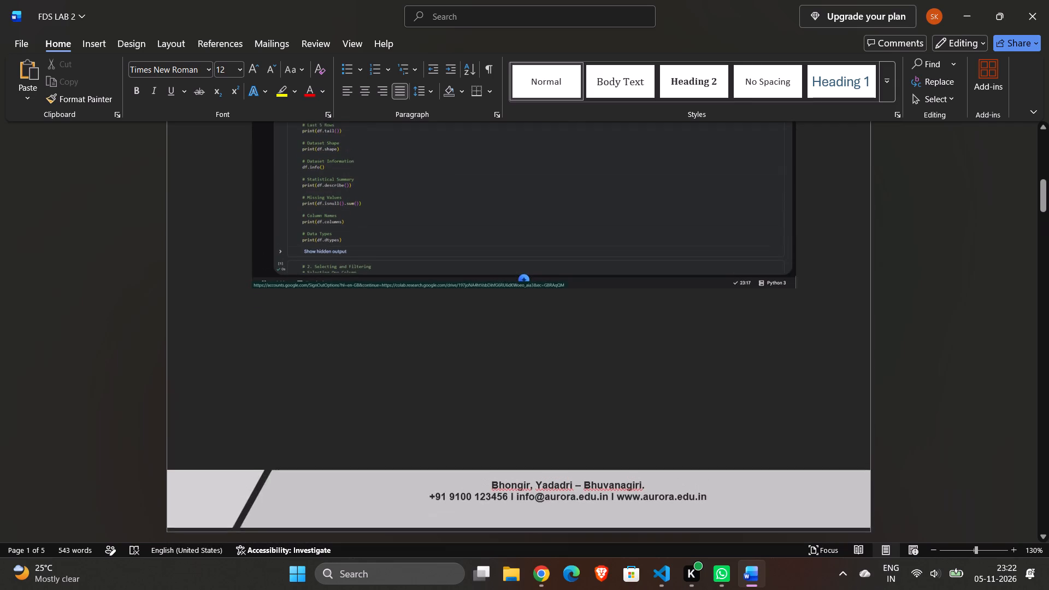
{"action": "key", "text": "Return"}
{"action": "key", "text": "Return"}
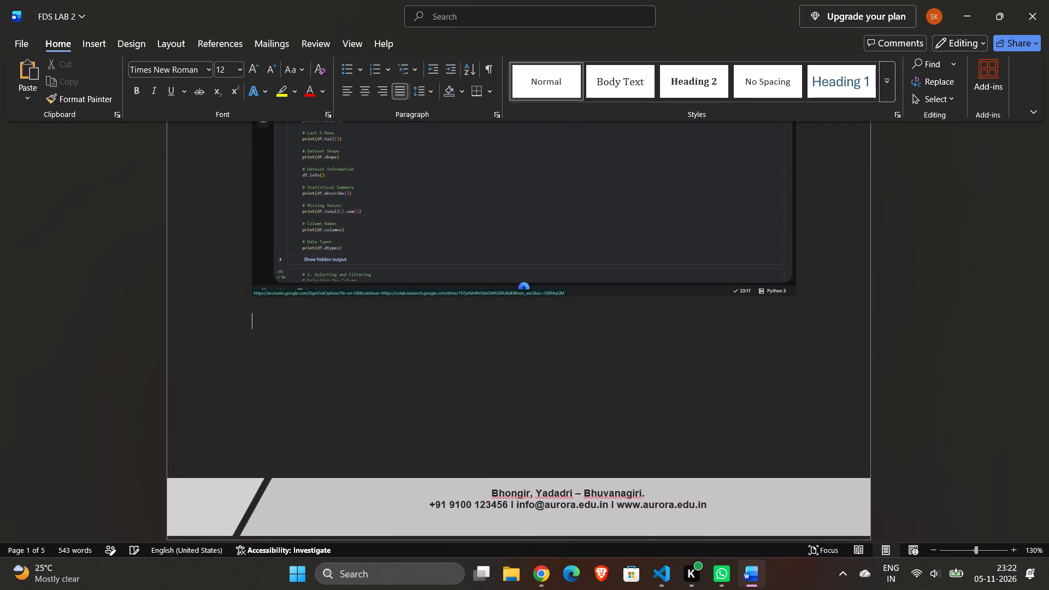
{"action": "scroll", "coordinate": [807, 318], "scroll_direction": "down", "scroll_amount": 3}
{"action": "left_click", "coordinate": [721, 381]}
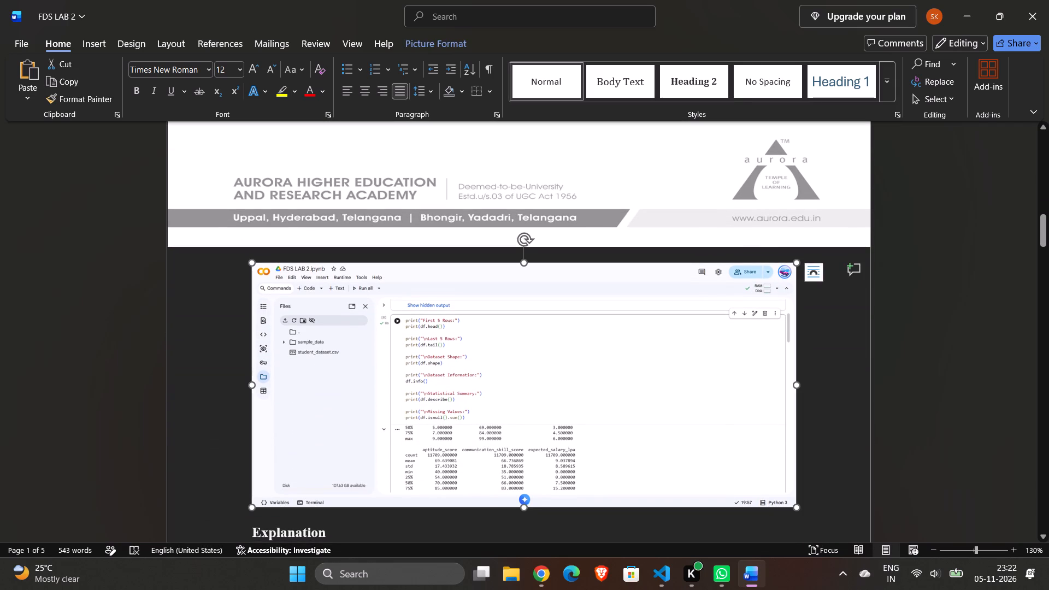
{"action": "key", "text": "BackSpace"}
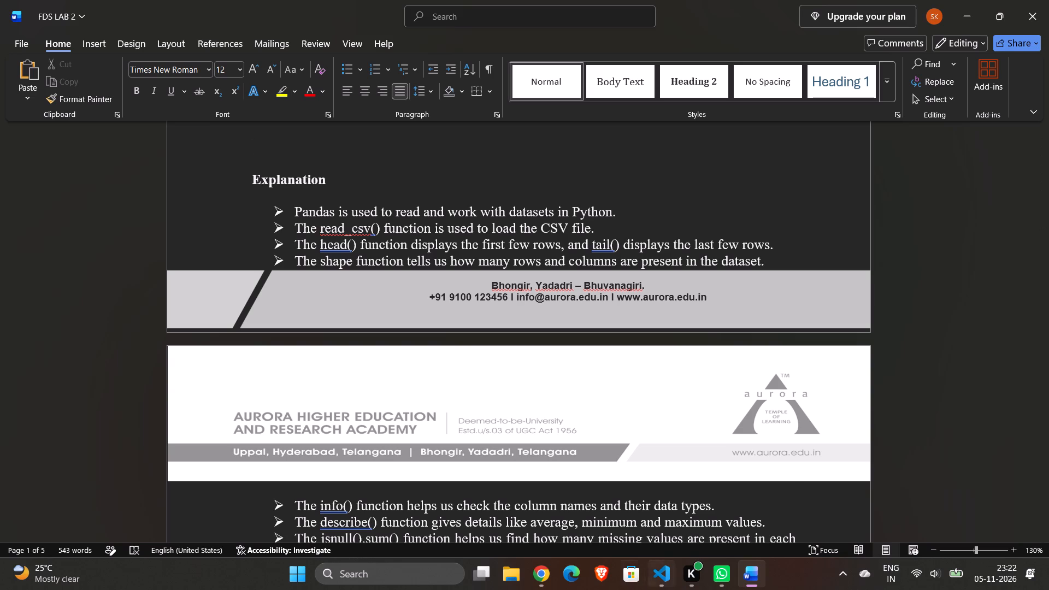
Back in the LAB_2 notebook, expand the Reading Data cell's hidden output and take a full-screen screenshot showing code and output.
{"action": "left_click", "coordinate": [529, 581]}
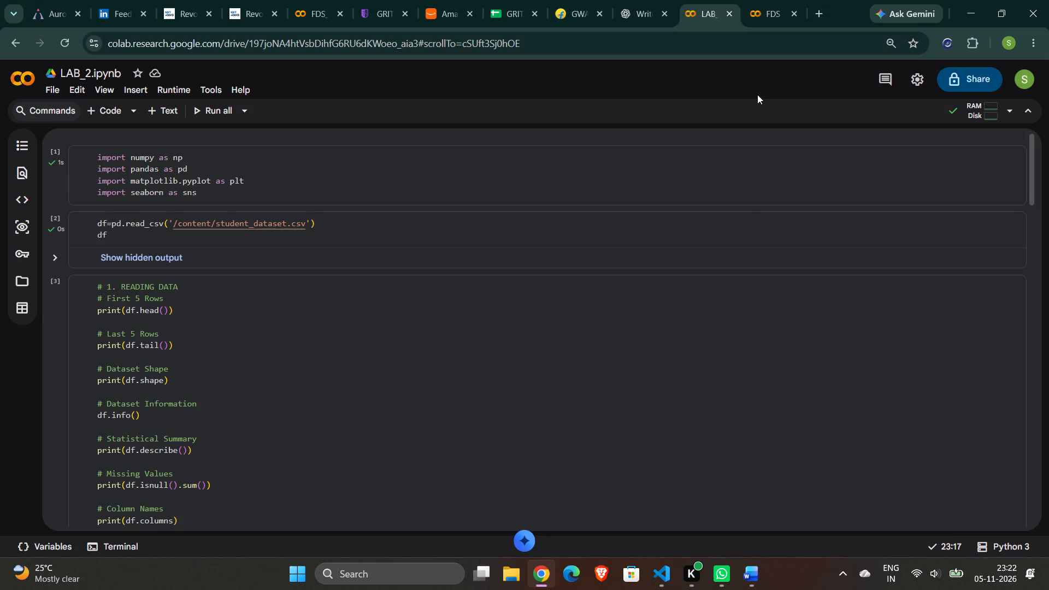
{"action": "key", "text": "F11"}
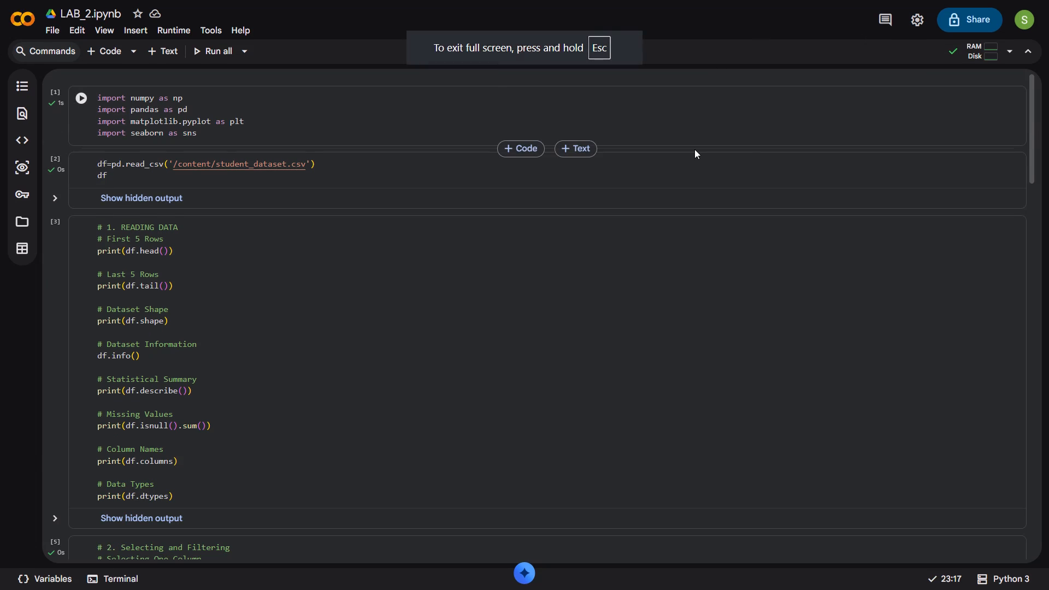
{"action": "key", "text": "ctrl+equal"}
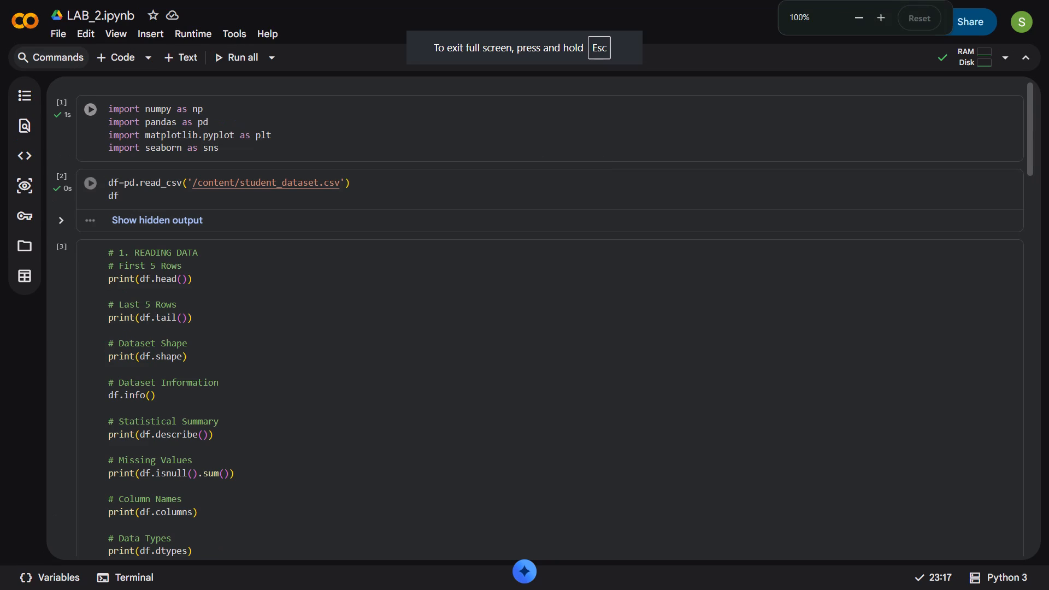
{"action": "scroll", "coordinate": [595, 199], "scroll_direction": "down", "scroll_amount": 3}
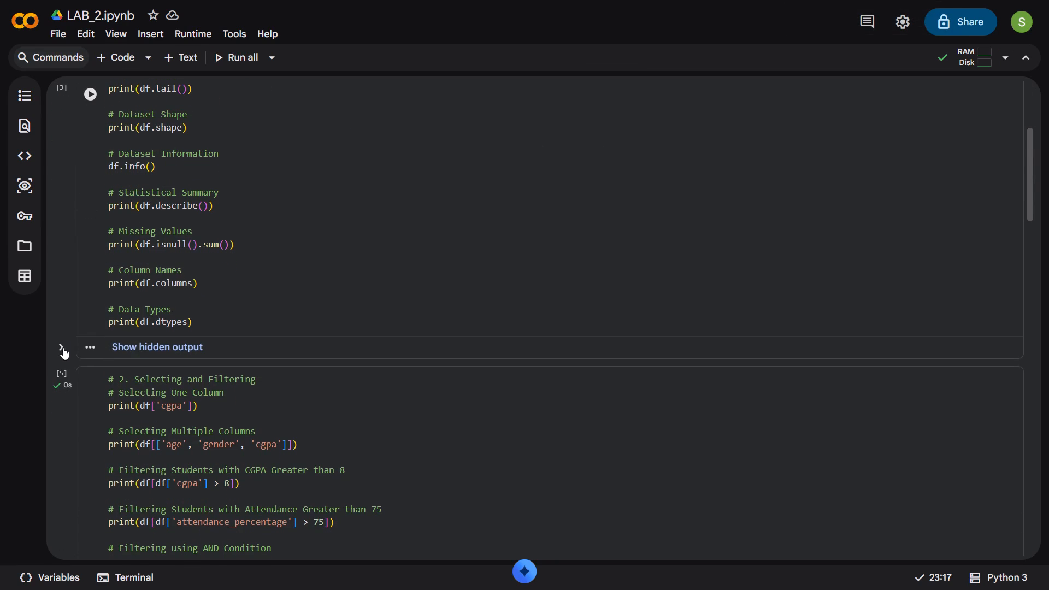
{"action": "left_click", "coordinate": [63, 347]}
{"action": "scroll", "coordinate": [137, 352], "scroll_direction": "down", "scroll_amount": 2}
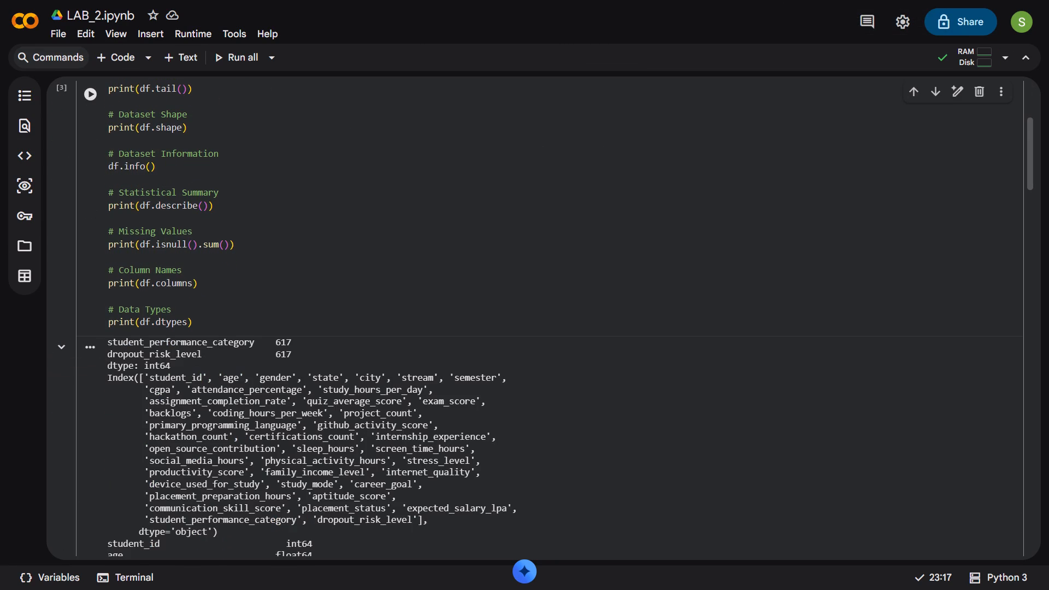
{"action": "scroll", "coordinate": [207, 386], "scroll_direction": "down", "scroll_amount": 3}
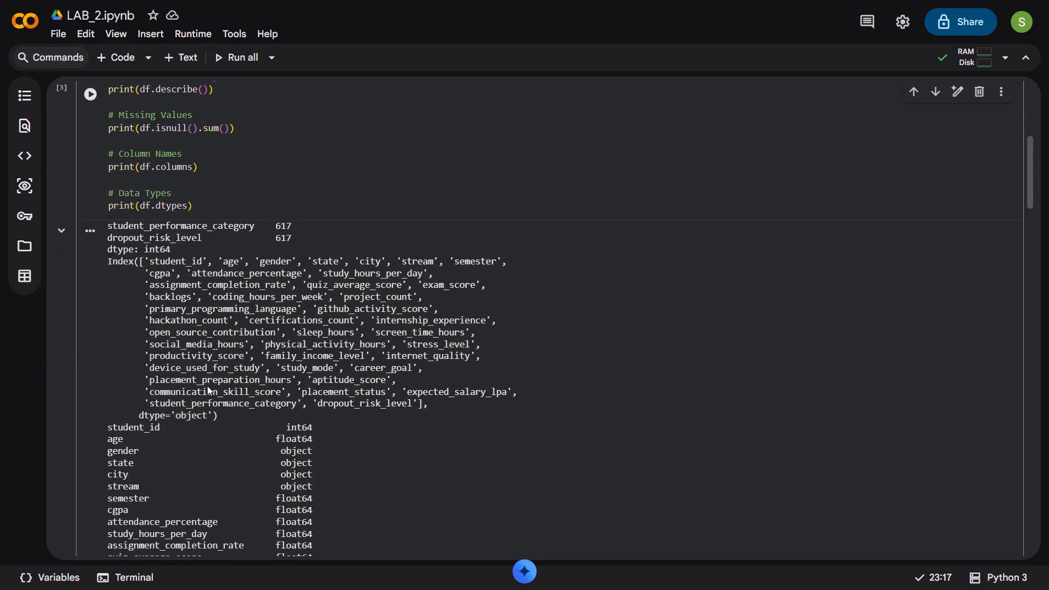
{"action": "scroll", "coordinate": [195, 461], "scroll_direction": "down", "scroll_amount": 1}
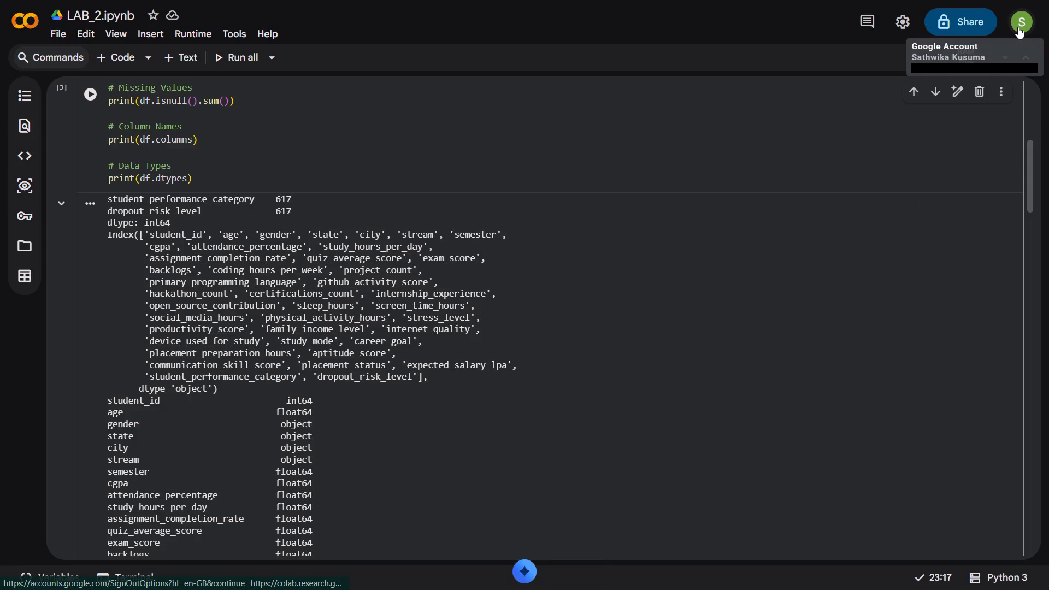
{"action": "key", "text": "Print"}
{"action": "left_click", "coordinate": [1018, 27]}
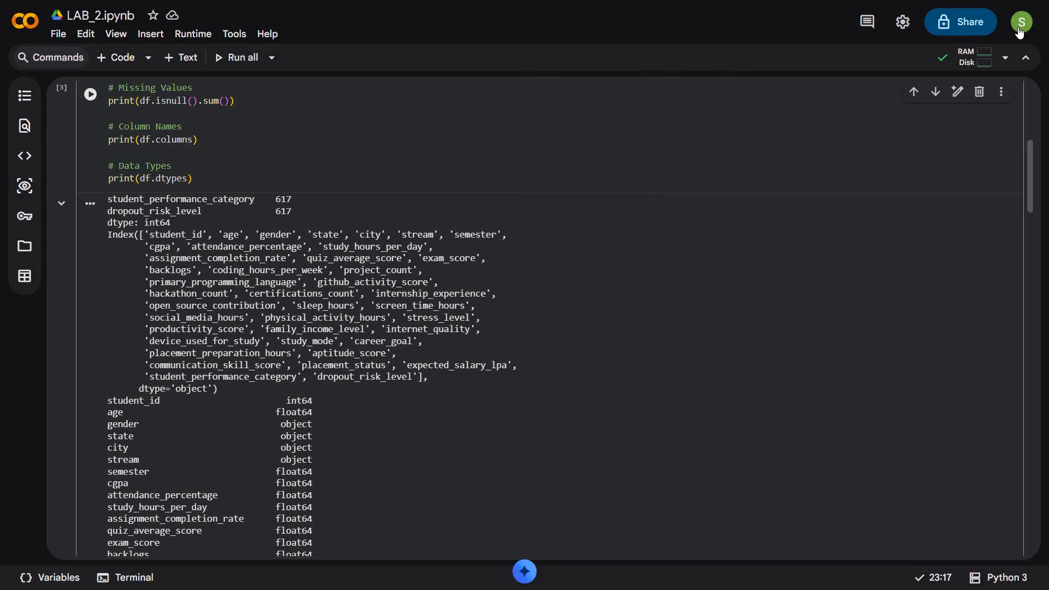
{"action": "key", "text": "F11"}
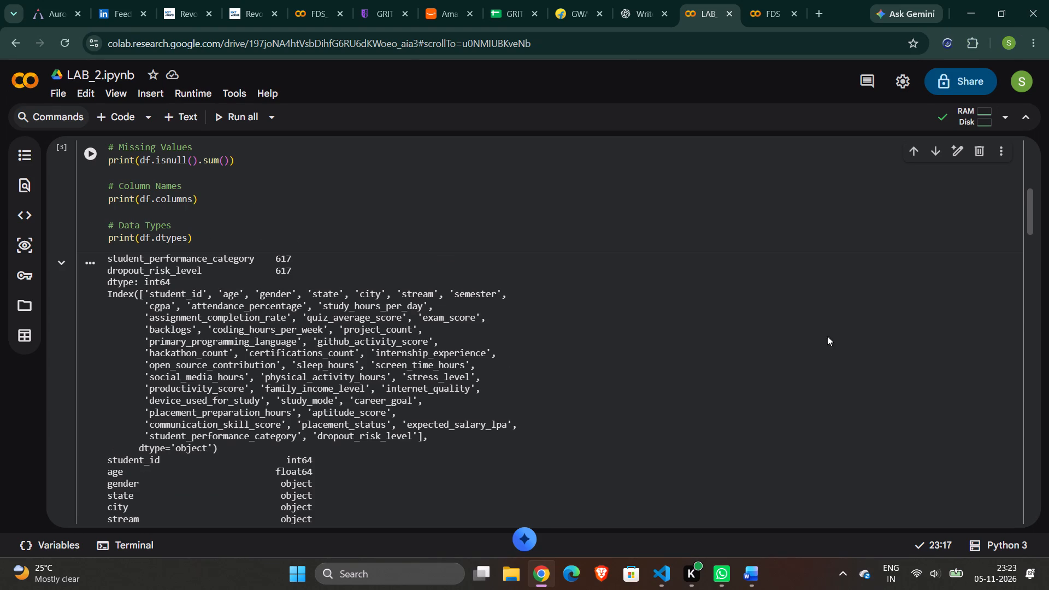
Paste the output screenshot into the Word report on the blank line above the Explanation heading.
{"action": "left_click", "coordinate": [753, 584]}
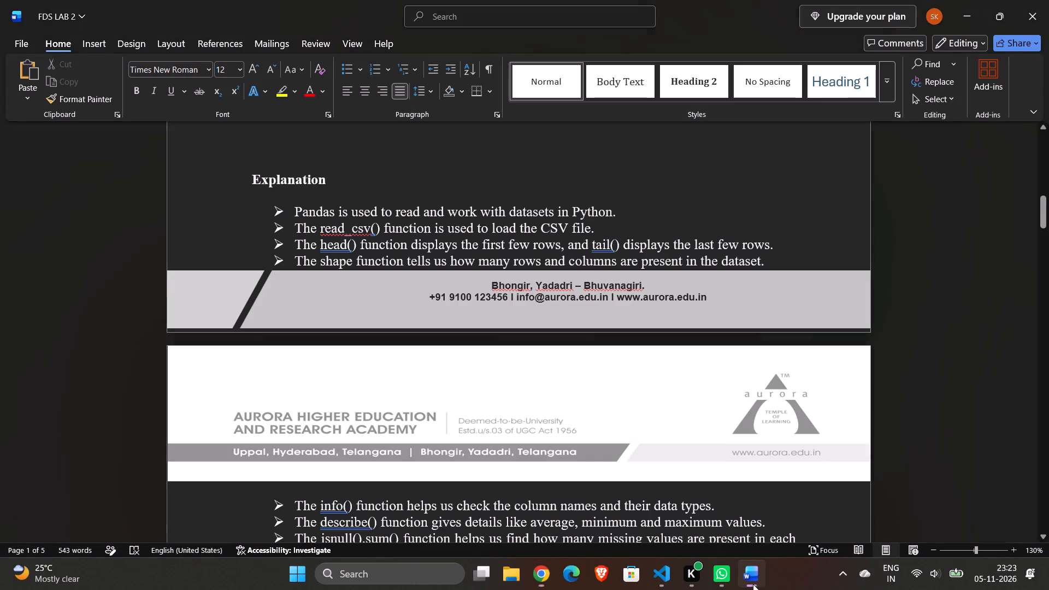
{"action": "left_click", "coordinate": [264, 143]}
{"action": "key", "text": "ctrl+v"}
{"action": "scroll", "coordinate": [264, 143], "scroll_direction": "down", "scroll_amount": 2}
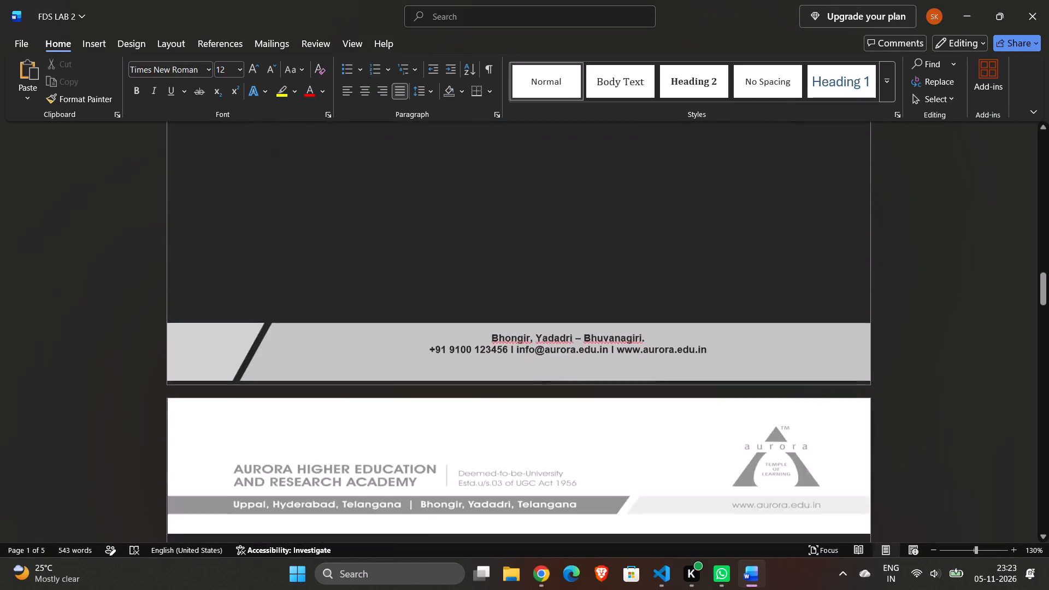
{"action": "scroll", "coordinate": [264, 143], "scroll_direction": "down", "scroll_amount": 1}
{"action": "scroll", "coordinate": [264, 143], "scroll_direction": "up", "scroll_amount": 2}
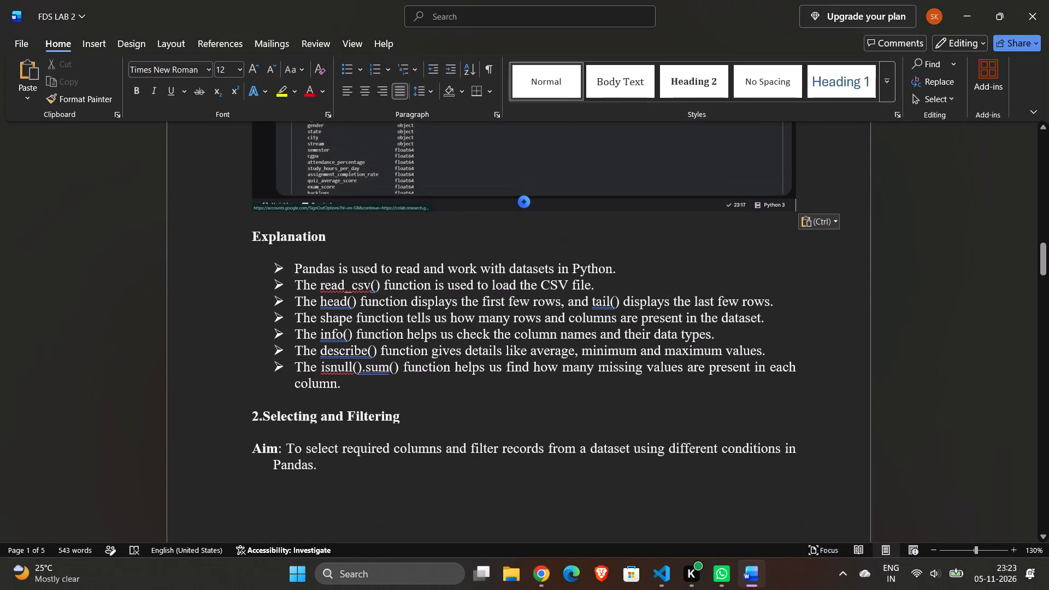
{"action": "left_click_drag", "start_coordinate": [270, 261], "coordinate": [370, 382]}
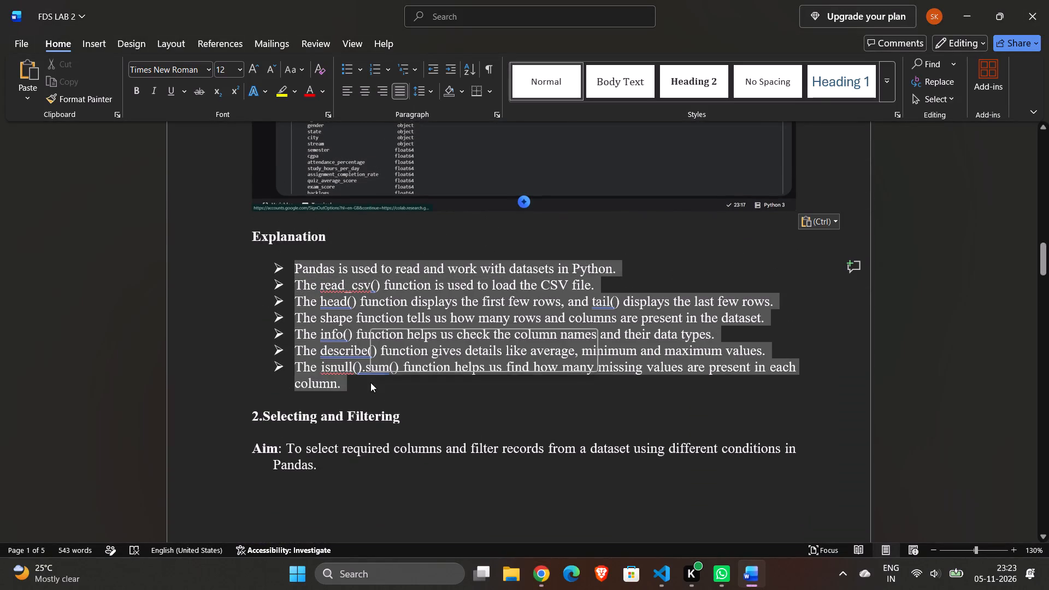
{"action": "key", "text": "ctrl+c"}
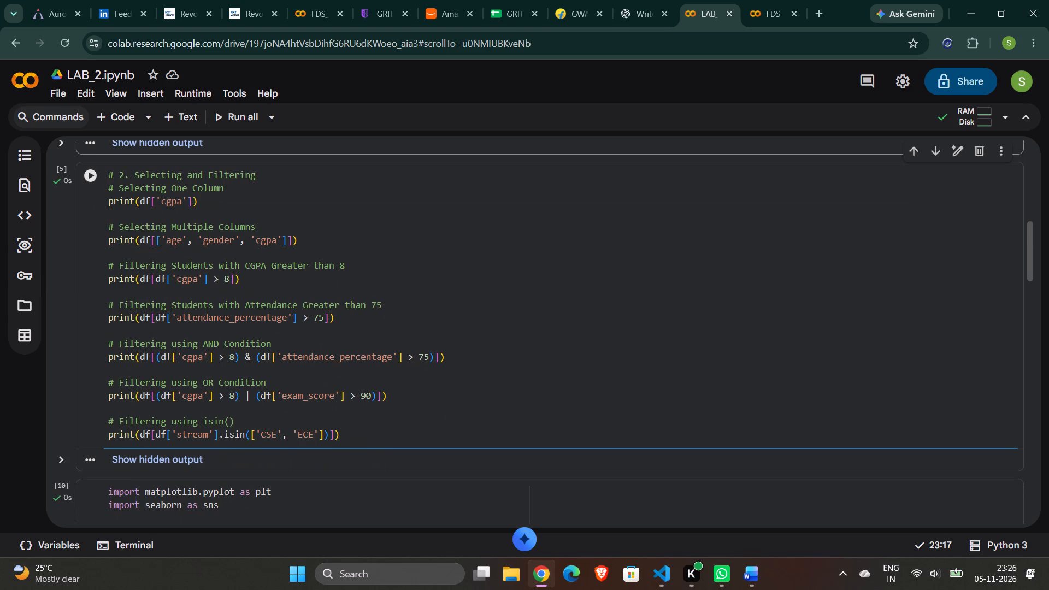
{"action": "scroll", "coordinate": [231, 297], "scroll_direction": "right", "scroll_amount": 1}
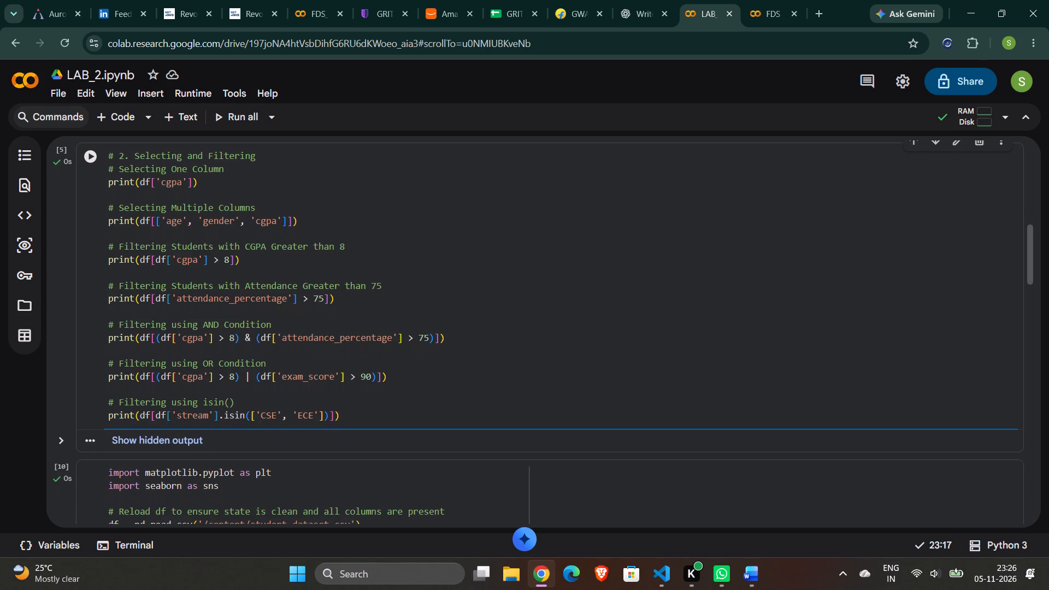
{"action": "scroll", "coordinate": [231, 297], "scroll_direction": "right", "scroll_amount": 1}
{"action": "scroll", "coordinate": [231, 297], "scroll_direction": "up", "scroll_amount": 1}
{"action": "scroll", "coordinate": [231, 297], "scroll_direction": "down", "scroll_amount": 1}
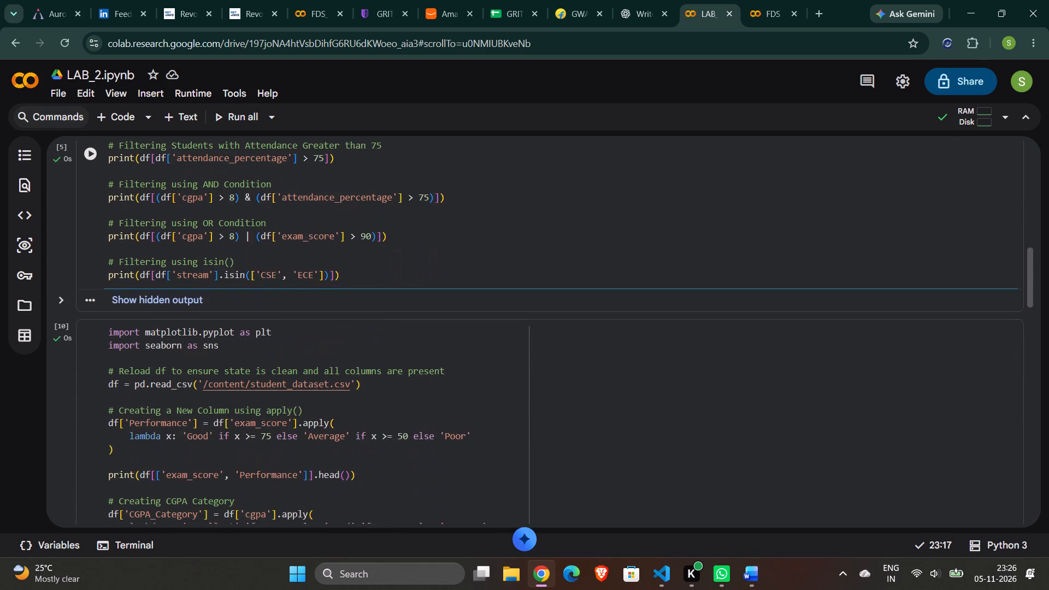
{"action": "scroll", "coordinate": [231, 297], "scroll_direction": "down", "scroll_amount": 1}
{"action": "scroll", "coordinate": [231, 297], "scroll_direction": "right", "scroll_amount": 2}
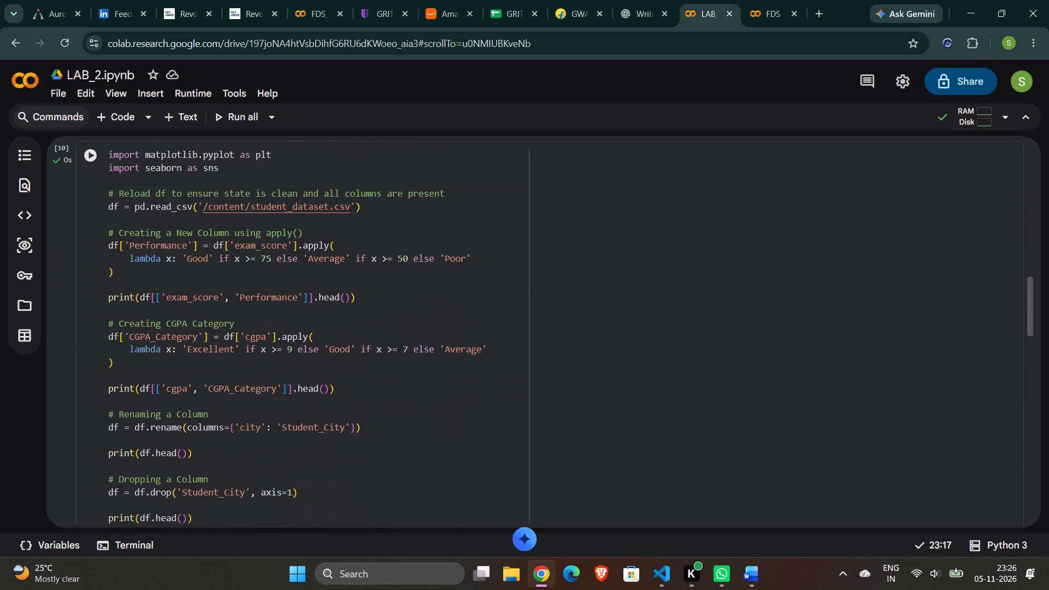
{"action": "scroll", "coordinate": [231, 297], "scroll_direction": "right", "scroll_amount": 4}
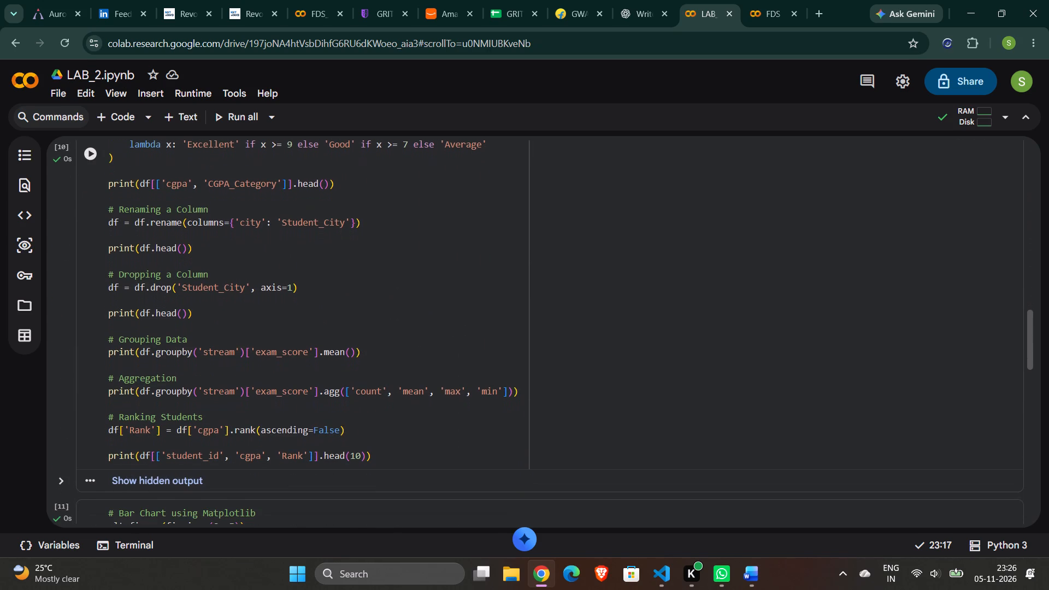
{"action": "scroll", "coordinate": [231, 297], "scroll_direction": "right", "scroll_amount": 1}
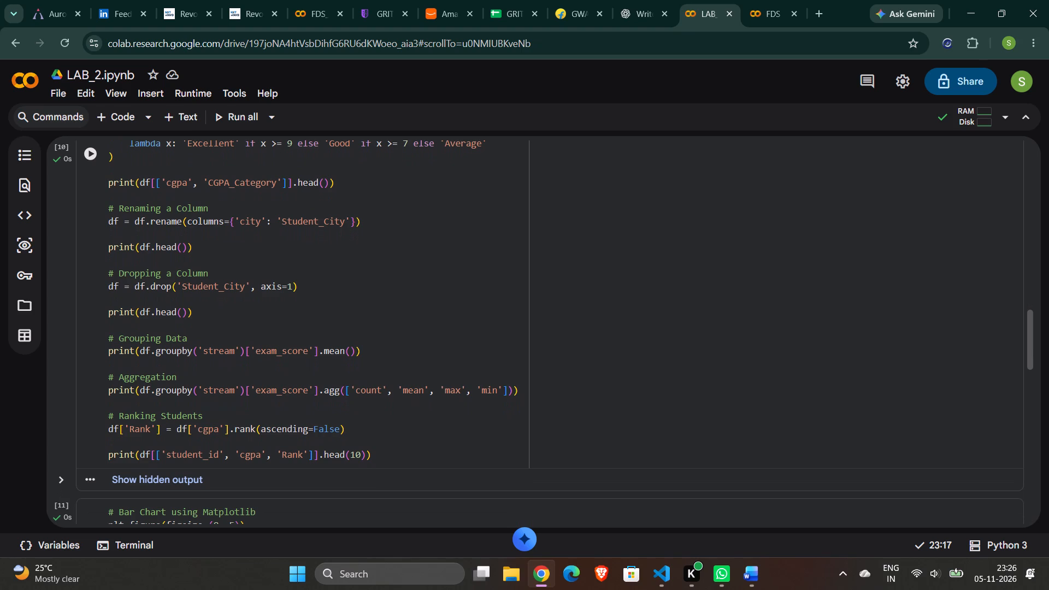
{"action": "scroll", "coordinate": [231, 297], "scroll_direction": "up", "scroll_amount": 1}
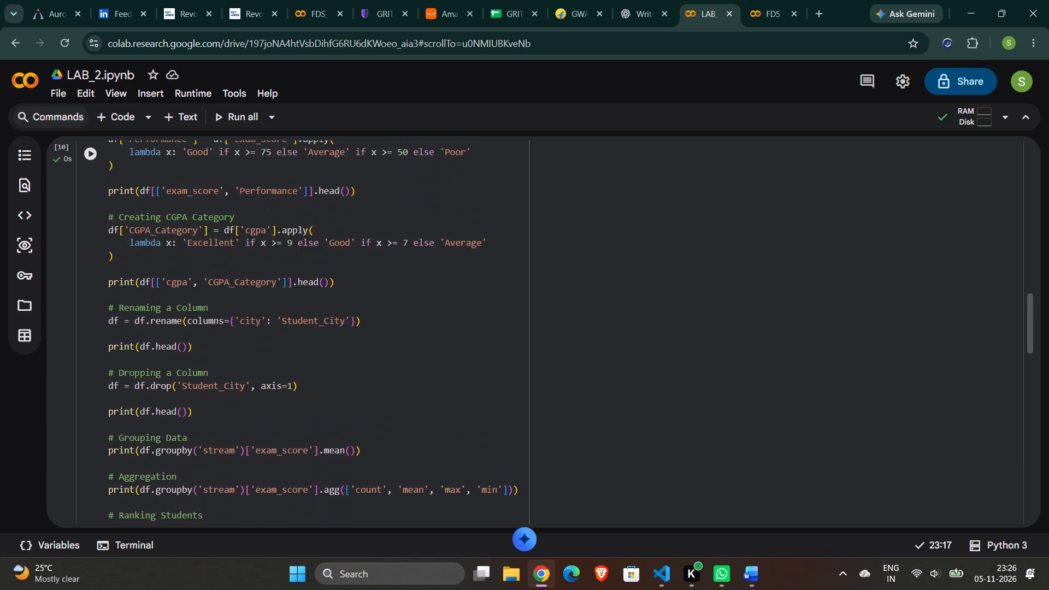
{"action": "scroll", "coordinate": [231, 297], "scroll_direction": "up", "scroll_amount": 4}
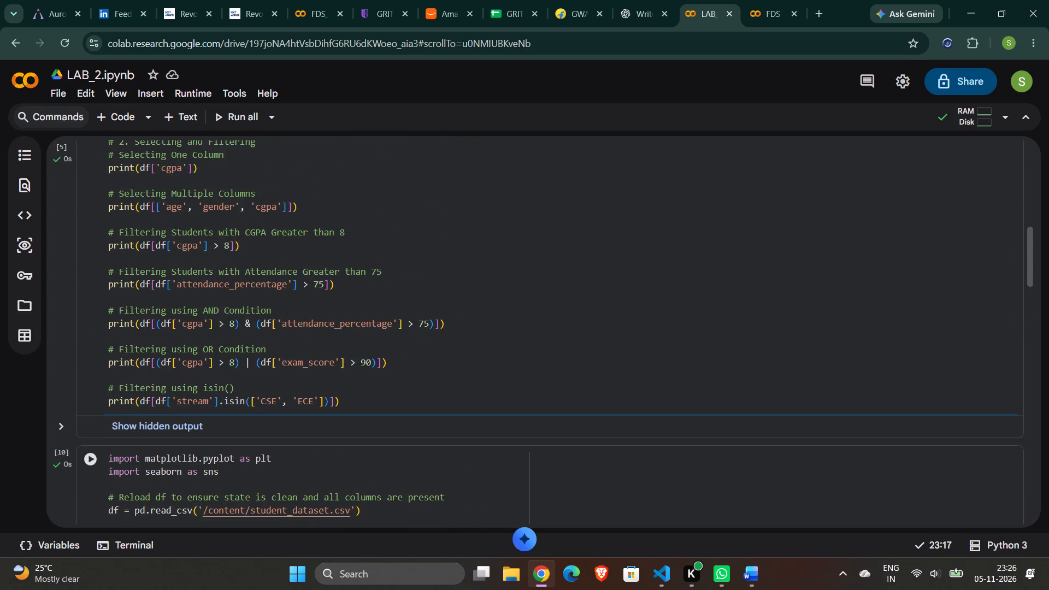
{"action": "scroll", "coordinate": [231, 297], "scroll_direction": "up", "scroll_amount": 3}
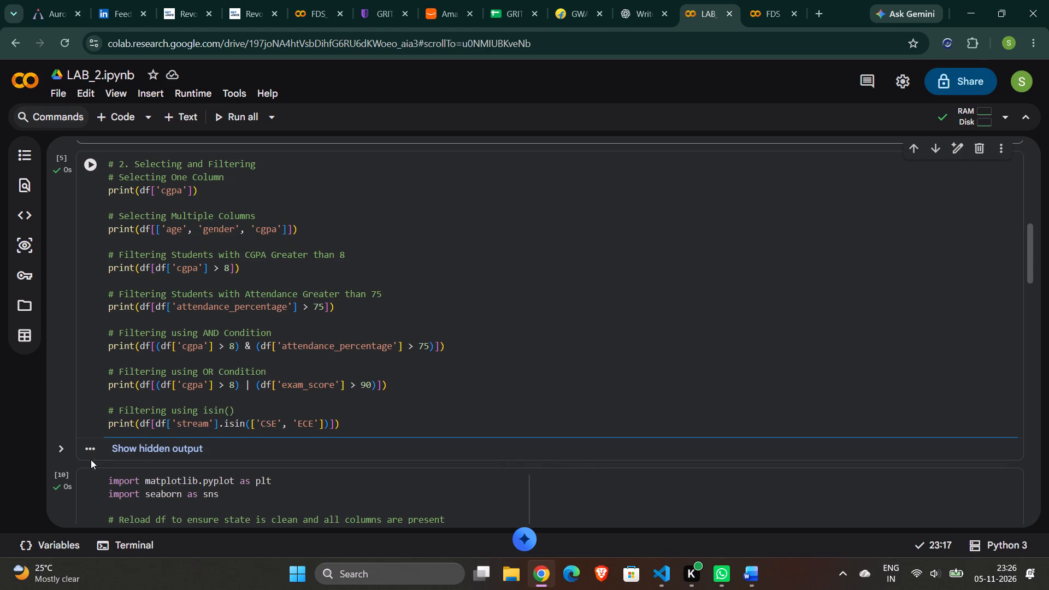
Show the notebook full screen, enlarge the page, take a screenshot of the Selecting and Filtering cell, and leave full screen.
{"action": "left_click", "coordinate": [899, 10]}
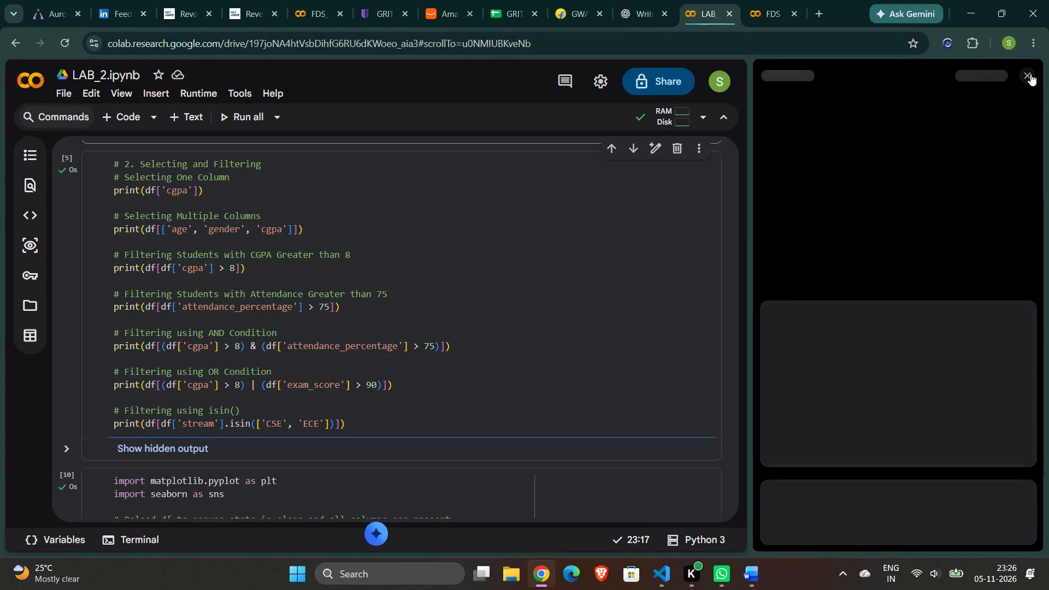
{"action": "left_click", "coordinate": [1030, 74]}
{"action": "key", "text": "F11"}
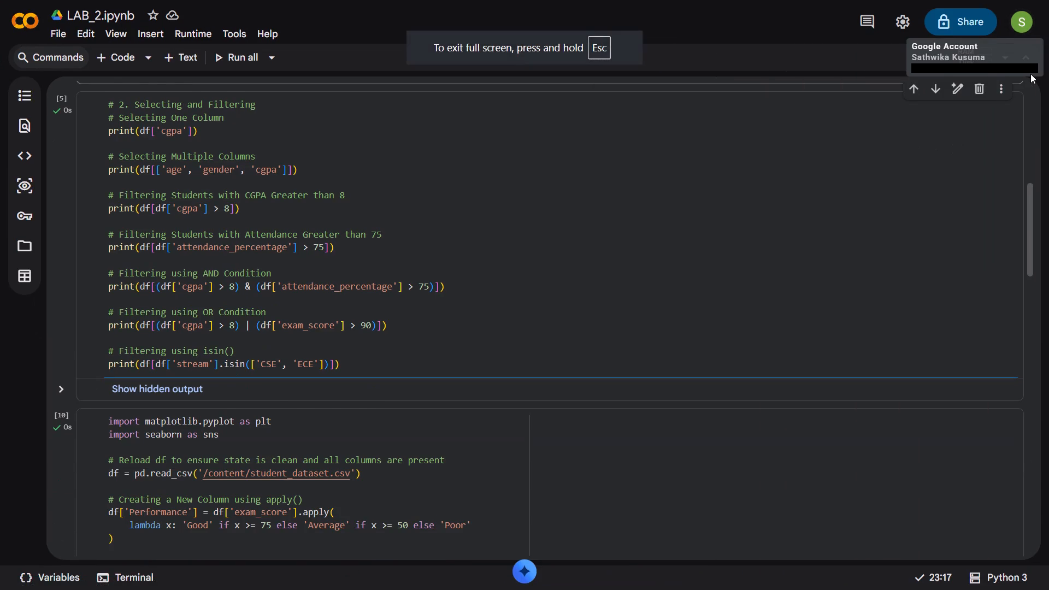
{"action": "key", "text": "ctrl+equal"}
{"action": "key", "text": "ctrl+equal"}
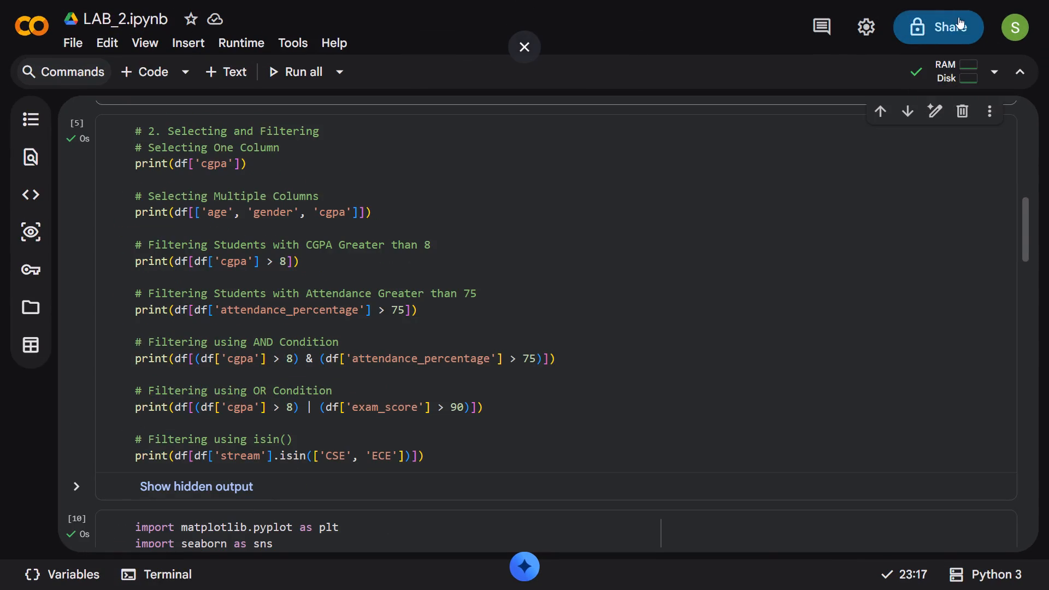
{"action": "key", "text": "Print"}
{"action": "left_click", "coordinate": [1016, 27]}
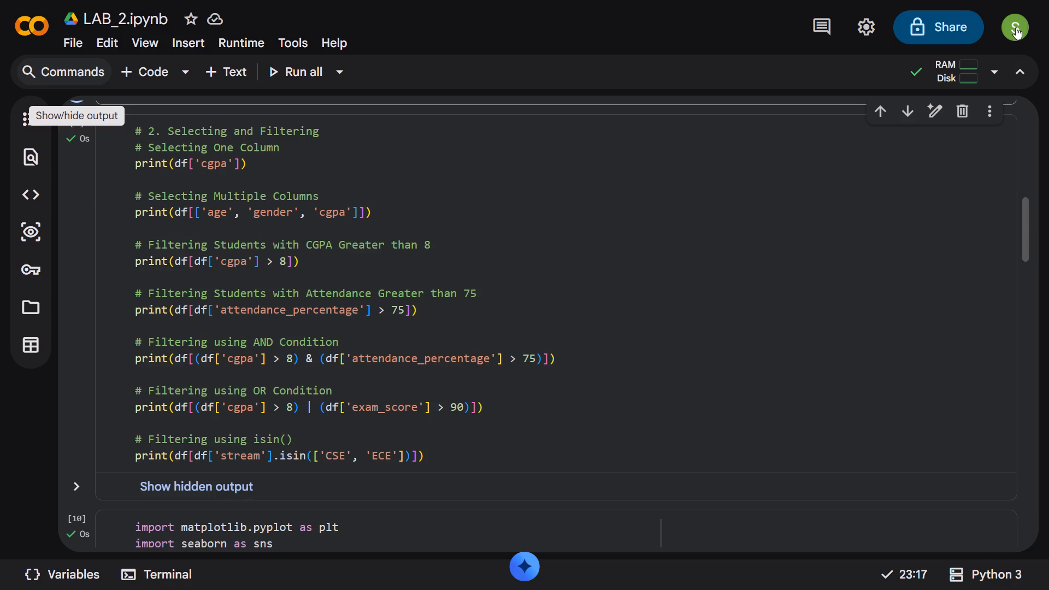
{"action": "key", "text": "F11"}
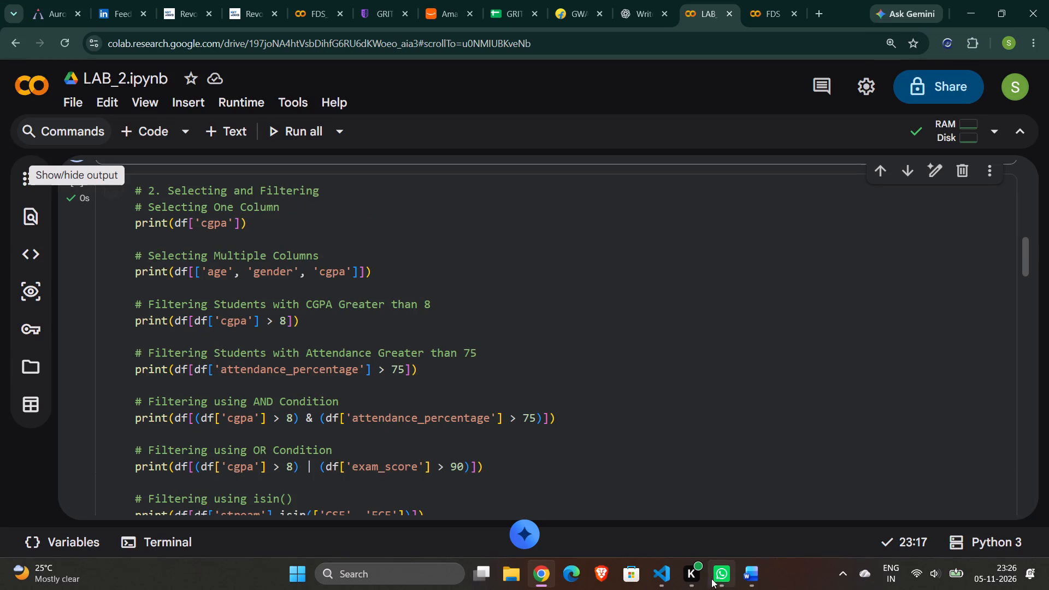
Switch to the FDS LAB 2 Word report and paste the code screenshot below the Selecting and Filtering aim, followed by a new line.
{"action": "left_click", "coordinate": [751, 573]}
{"action": "scroll", "coordinate": [489, 342], "scroll_direction": "up", "scroll_amount": 3}
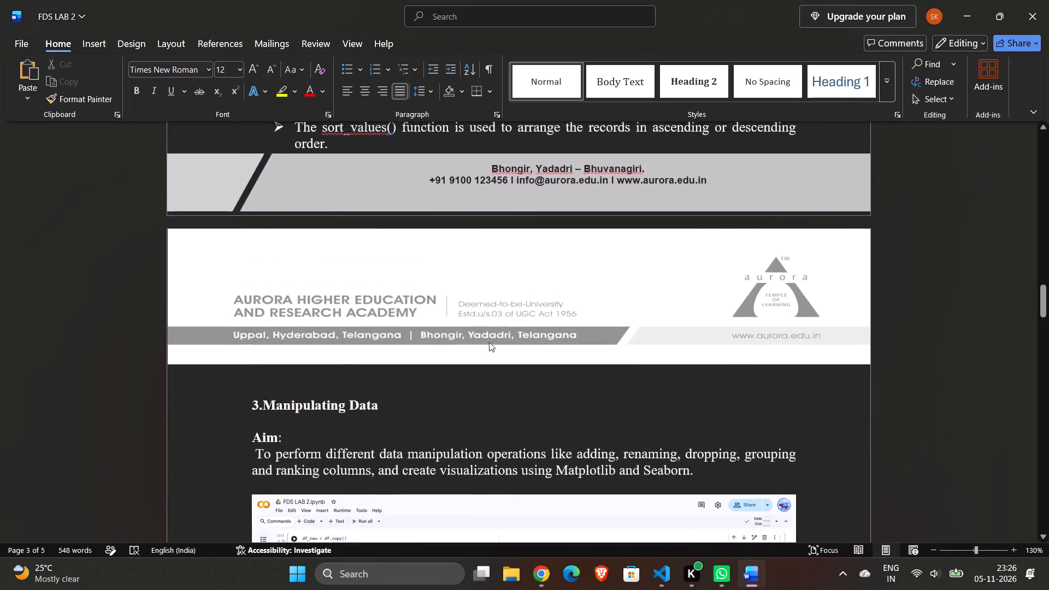
{"action": "scroll", "coordinate": [489, 342], "scroll_direction": "up", "scroll_amount": 2}
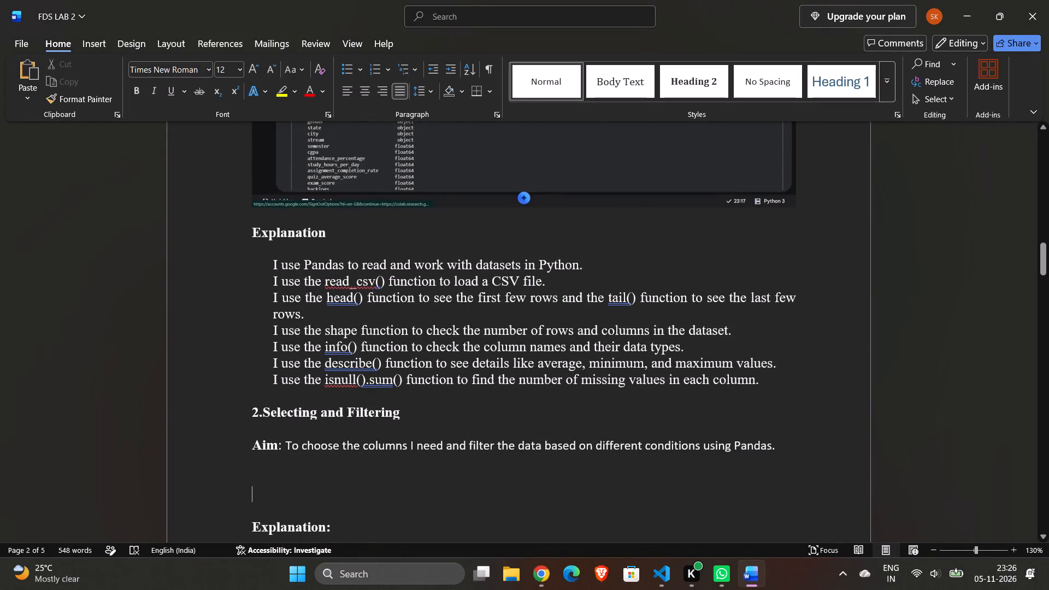
{"action": "key", "text": "BackSpace"}
{"action": "key", "text": "ctrl+v"}
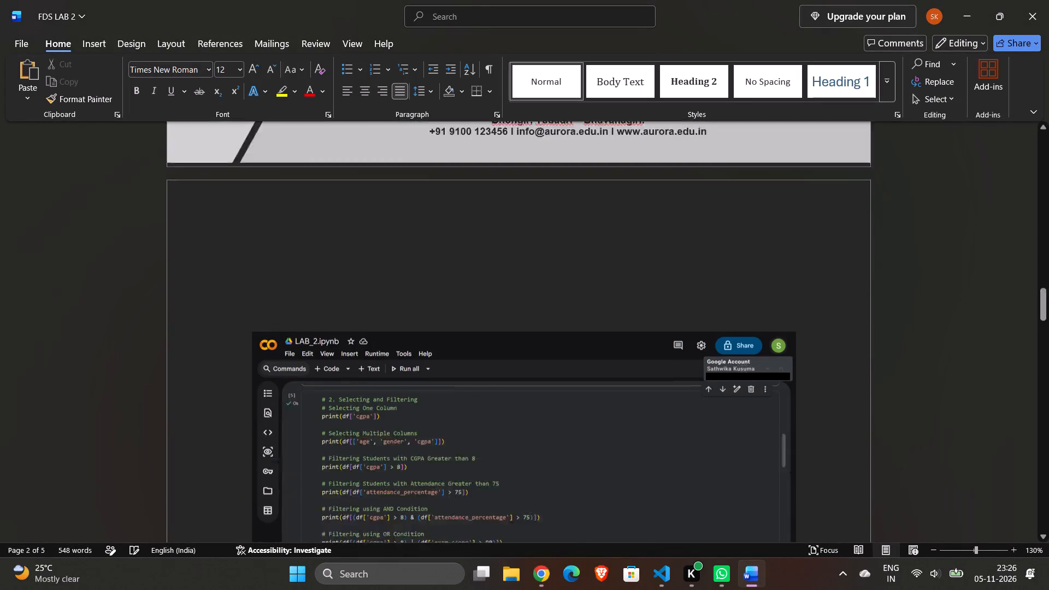
{"action": "key", "text": "Return"}
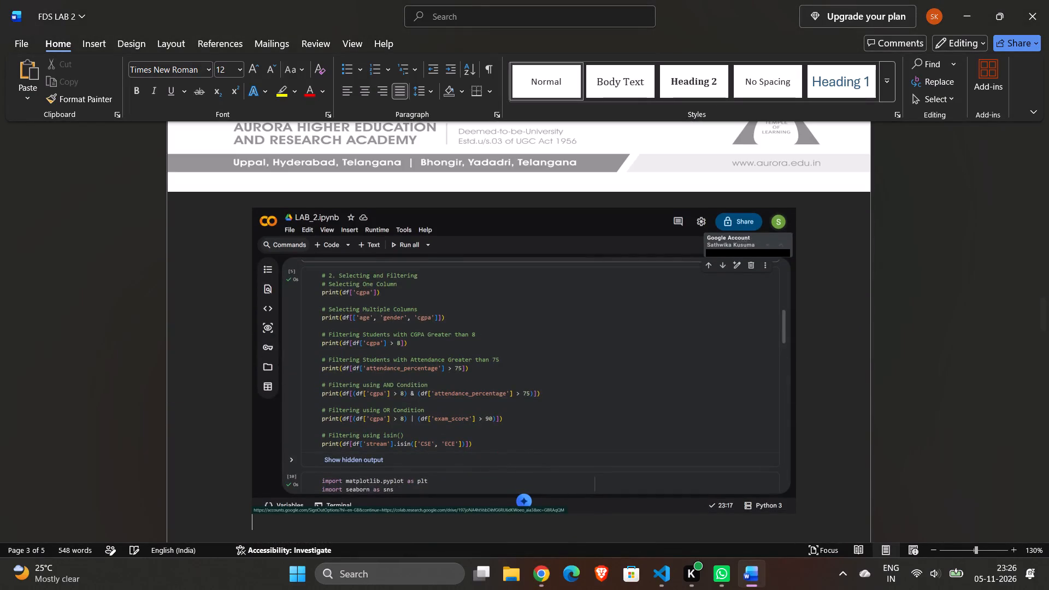
{"action": "scroll", "coordinate": [674, 509], "scroll_direction": "down", "scroll_amount": 1}
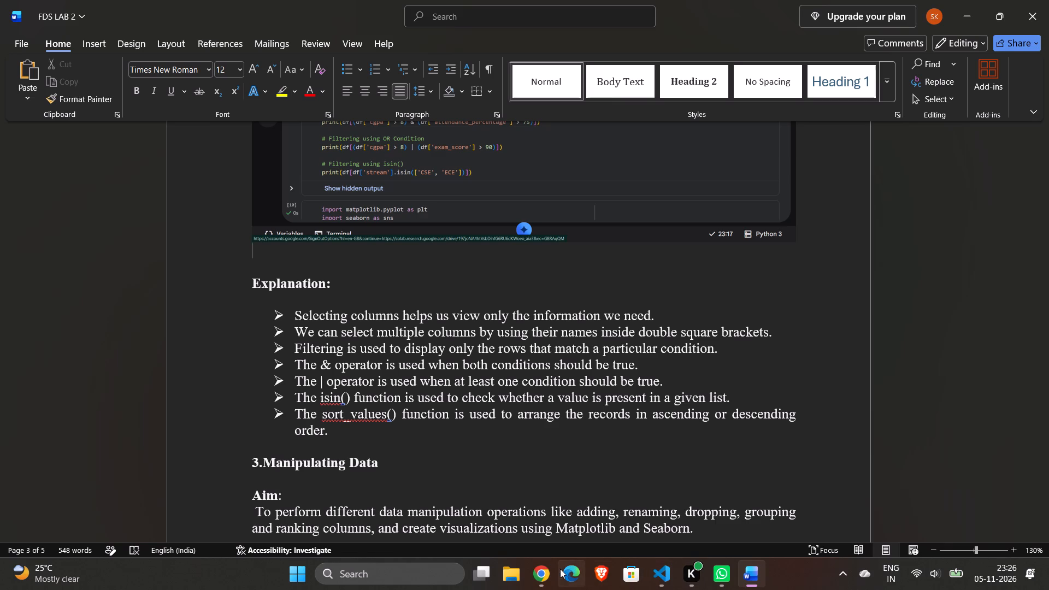
Switch to the LAB_2 notebook in Chrome, reduce the page zoom, show it full screen, and expand the Selecting and Filtering cell's output.
{"action": "left_click", "coordinate": [540, 581]}
{"action": "left_click", "coordinate": [569, 483]}
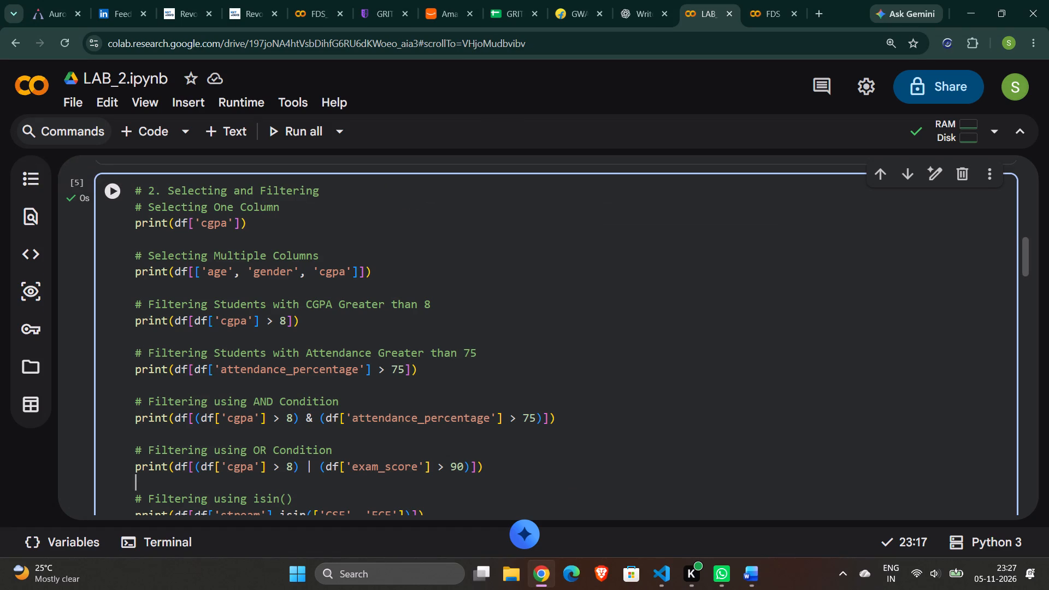
{"action": "key", "text": "ctrl+minus"}
{"action": "key", "text": "ctrl+minus"}
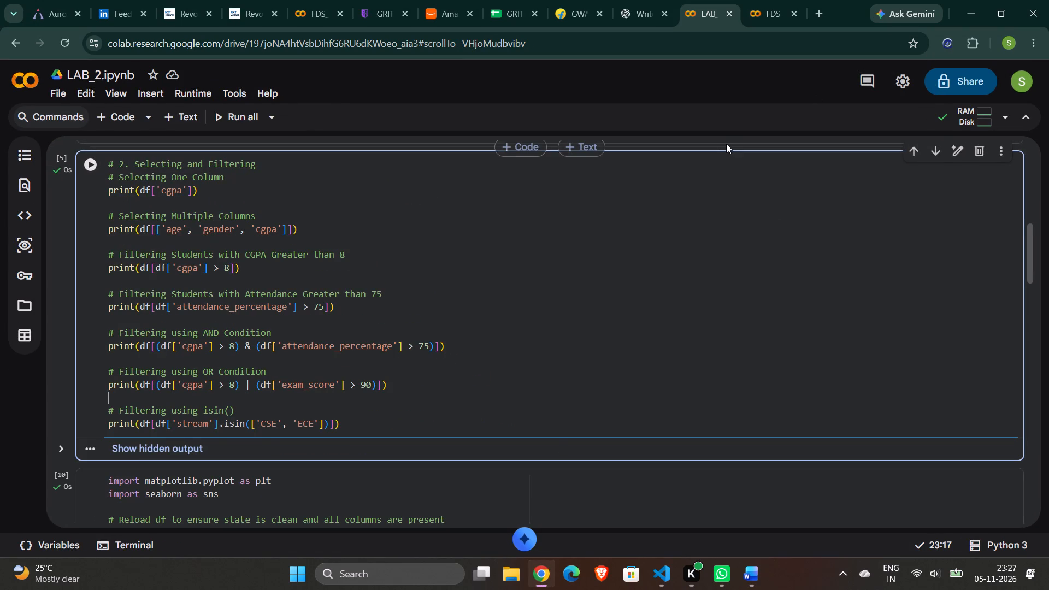
{"action": "key", "text": "F11"}
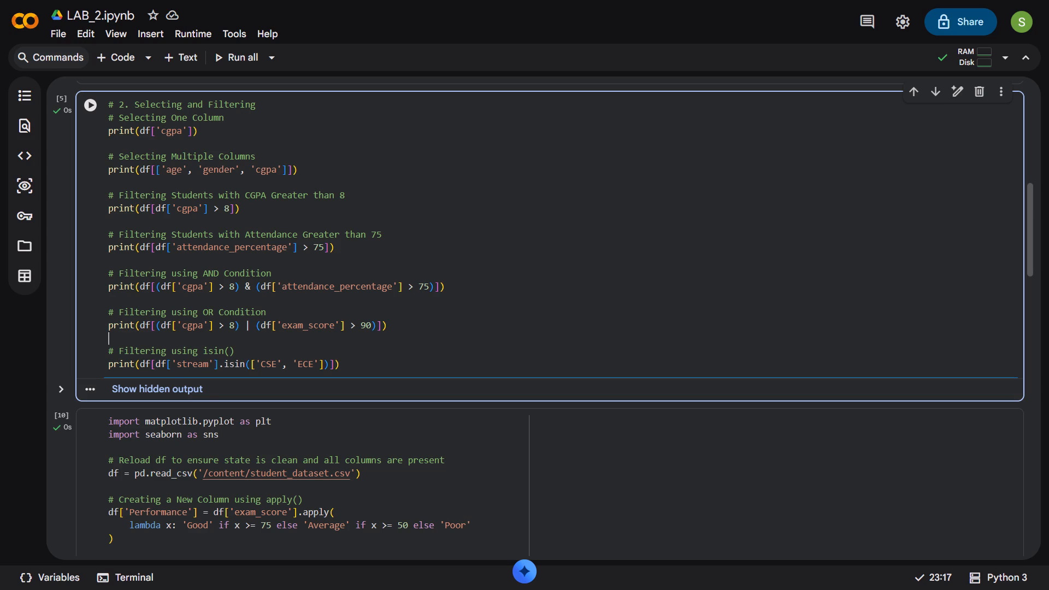
{"action": "left_click", "coordinate": [161, 380]}
Take a full-screen screenshot showing the cell's last filters with the first cgpa and age/gender/cgpa output tables, and leave full screen.
{"action": "scroll", "coordinate": [184, 357], "scroll_direction": "down", "scroll_amount": 1}
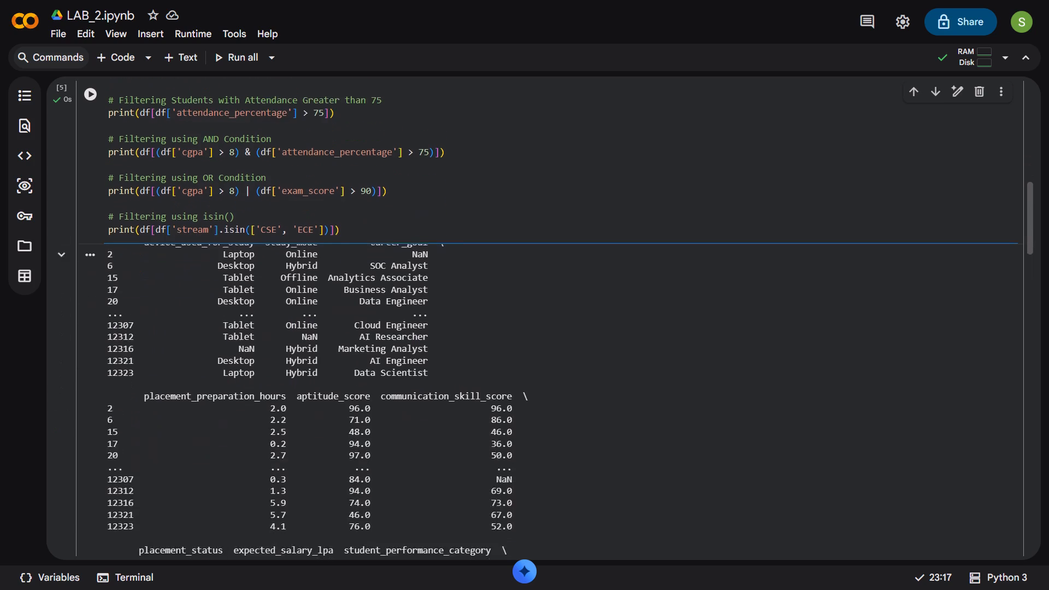
{"action": "scroll", "coordinate": [184, 357], "scroll_direction": "down", "scroll_amount": 2}
{"action": "scroll", "coordinate": [184, 357], "scroll_direction": "up", "scroll_amount": 2}
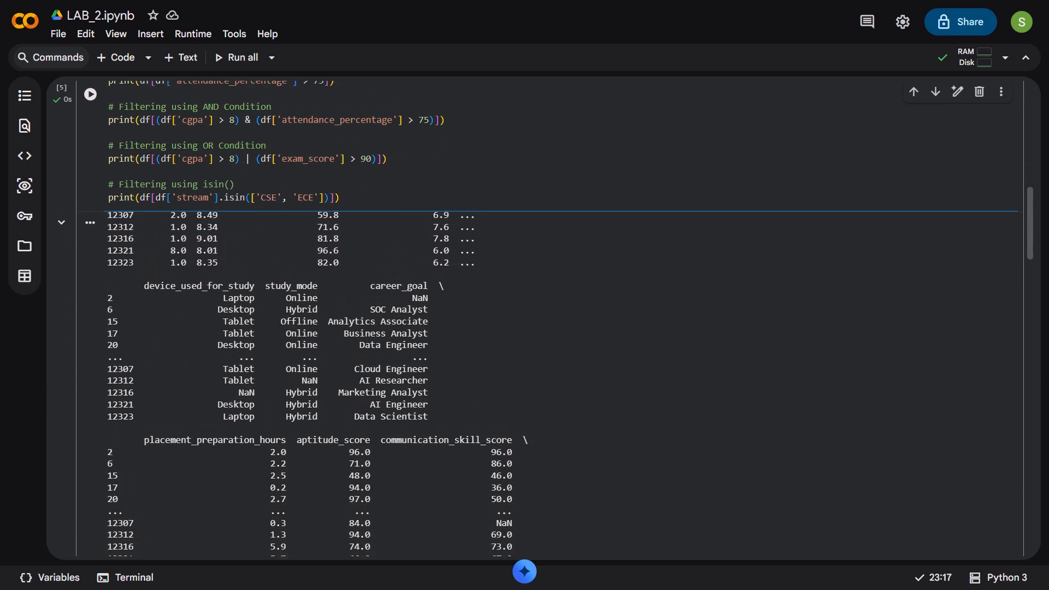
{"action": "scroll", "coordinate": [184, 357], "scroll_direction": "up", "scroll_amount": 3}
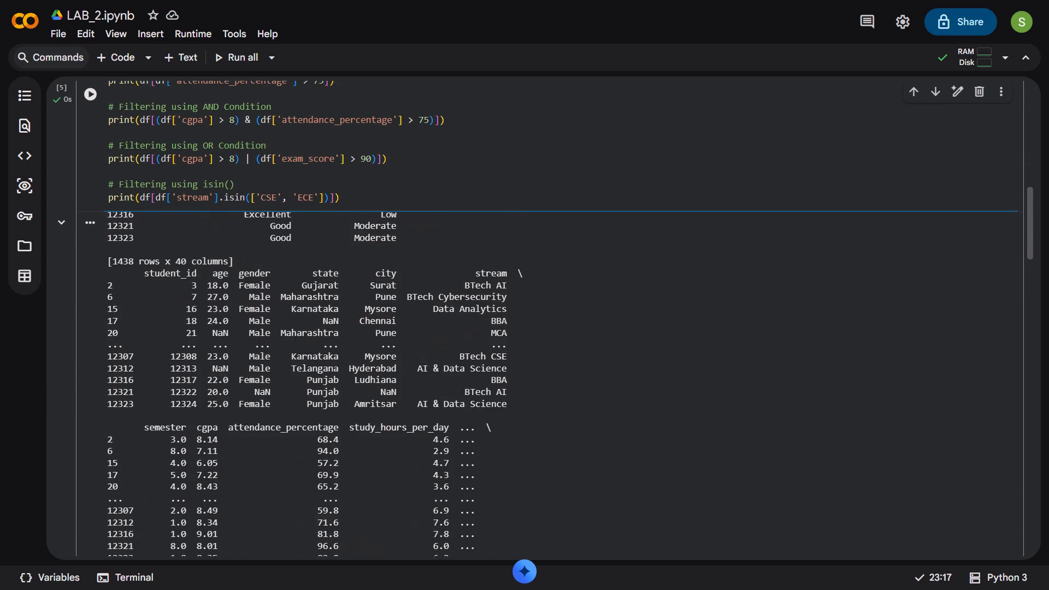
{"action": "scroll", "coordinate": [184, 357], "scroll_direction": "up", "scroll_amount": 6}
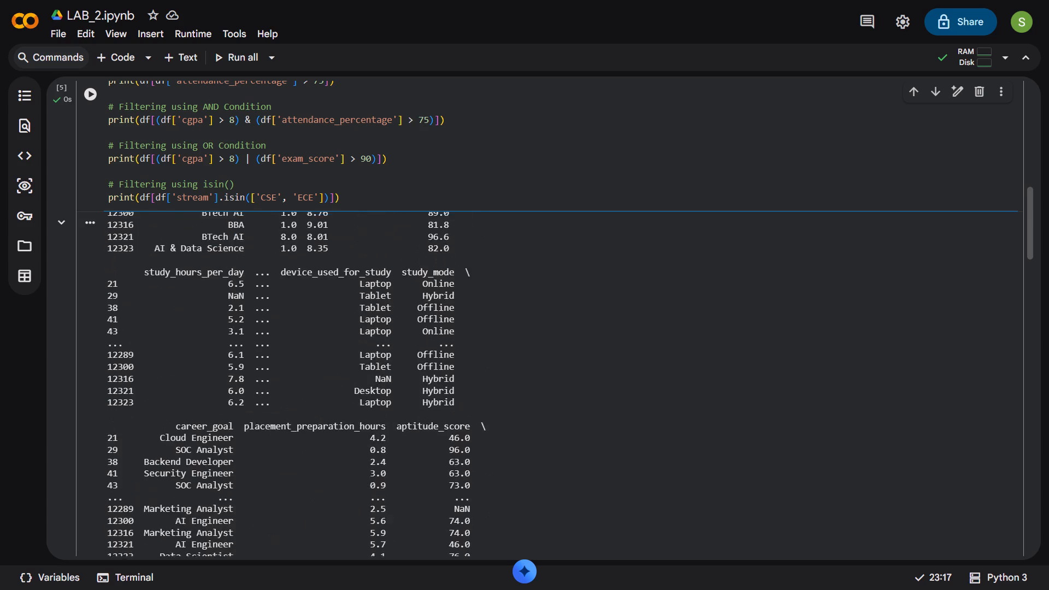
{"action": "scroll", "coordinate": [184, 357], "scroll_direction": "up", "scroll_amount": 6}
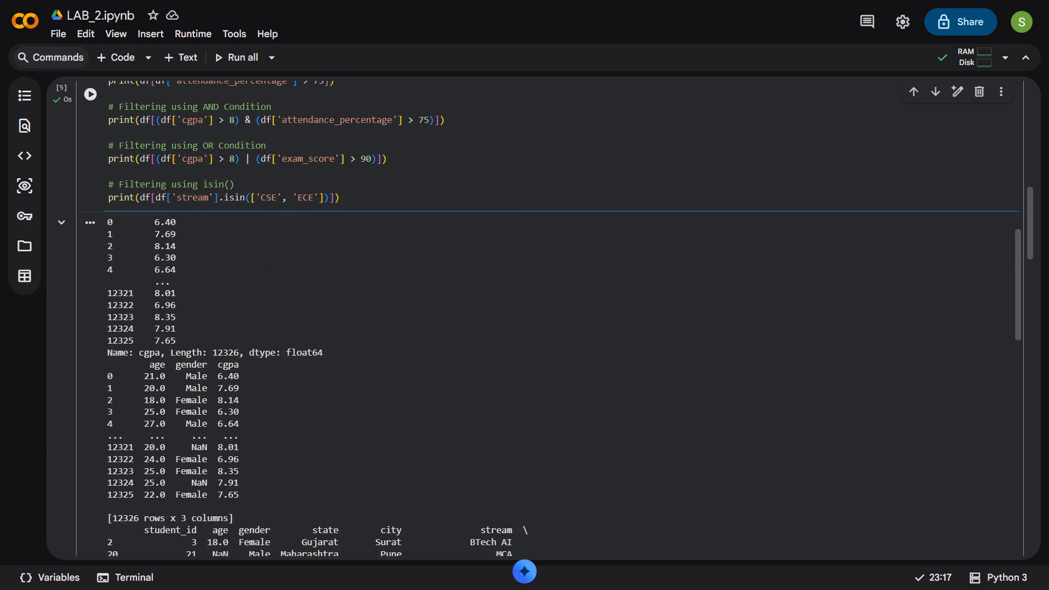
{"action": "scroll", "coordinate": [184, 357], "scroll_direction": "down", "scroll_amount": 1}
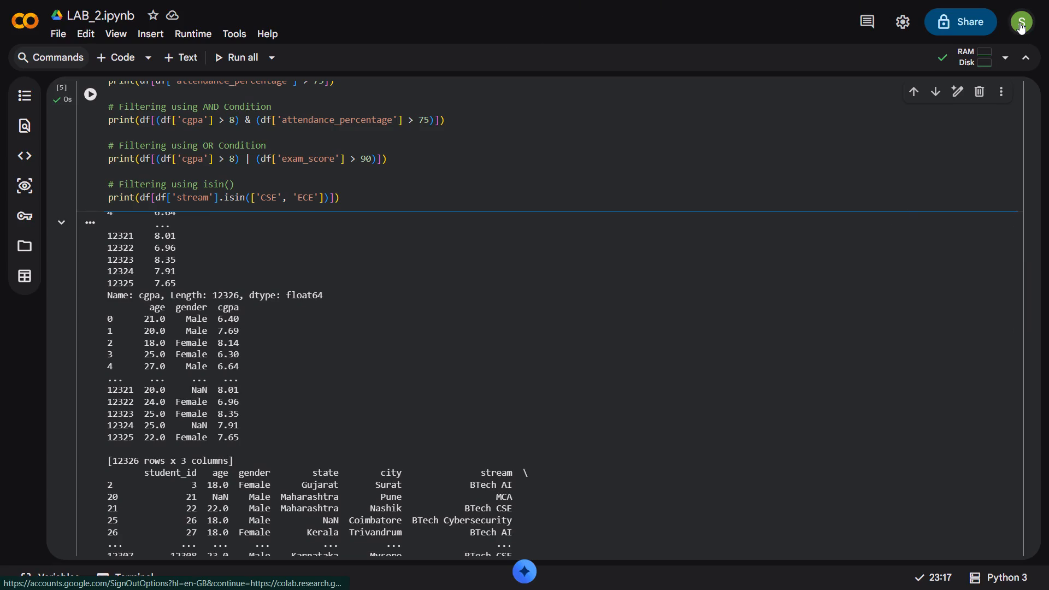
{"action": "key", "text": "Print"}
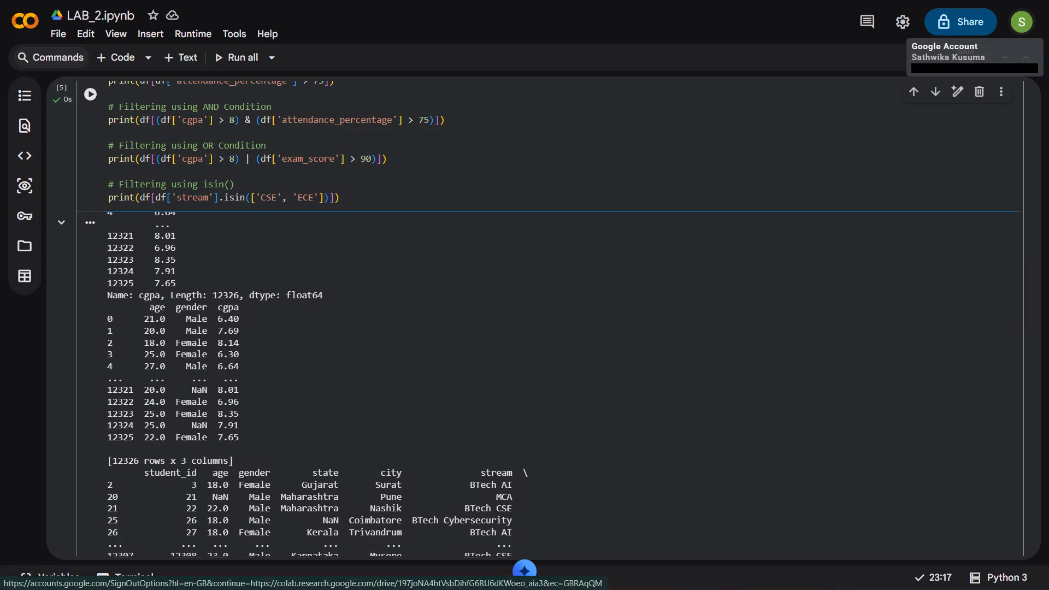
{"action": "left_click", "coordinate": [1019, 22]}
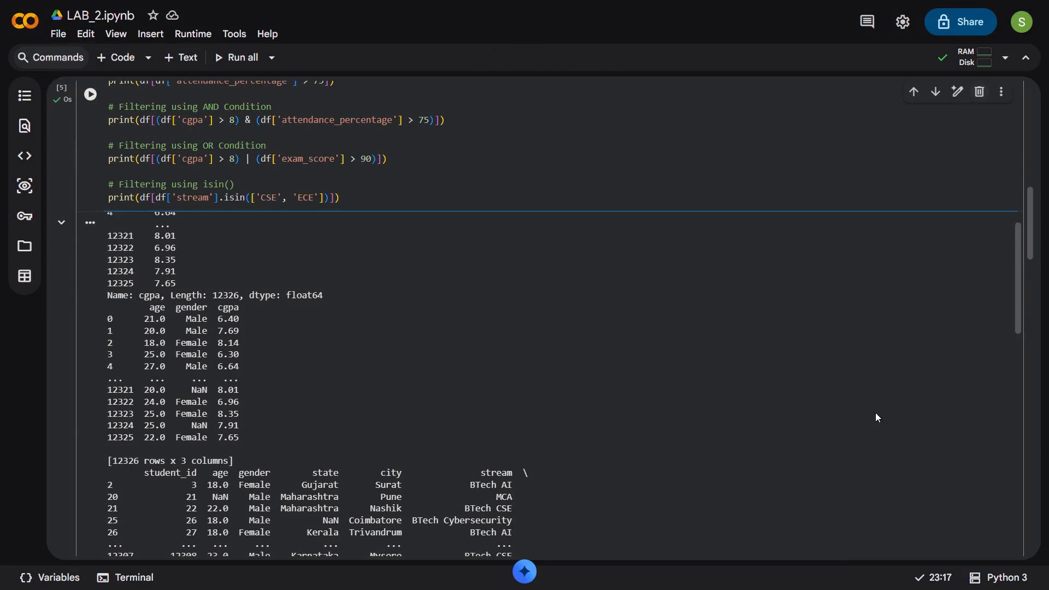
{"action": "key", "text": "F11"}
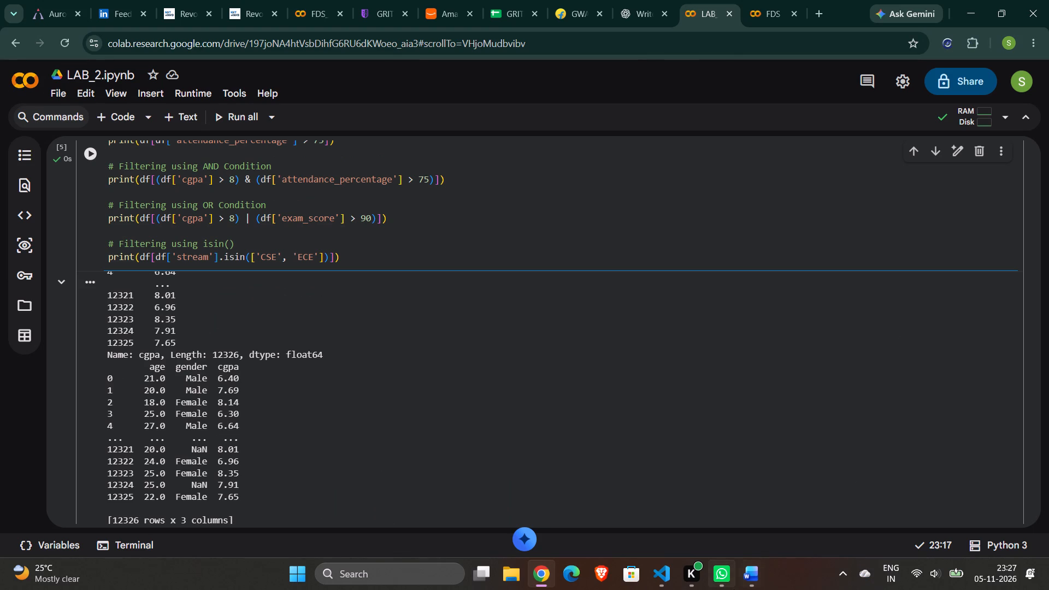
Paste the output screenshot into the Word report below the Selecting and Filtering code screenshot and insert a line break between the two images.
{"action": "left_click", "coordinate": [761, 571]}
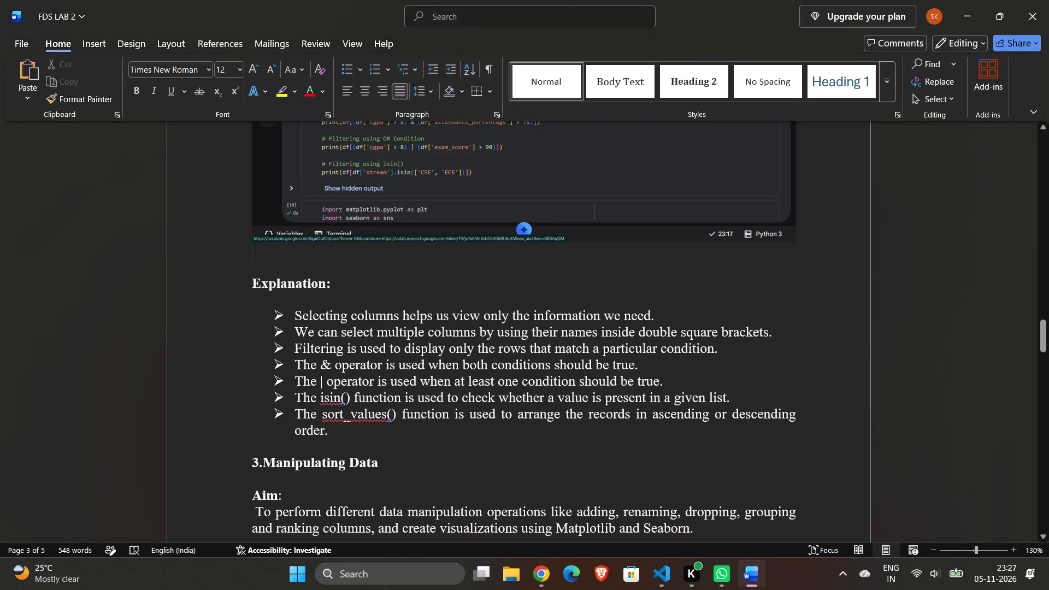
{"action": "key", "text": "ctrl+v"}
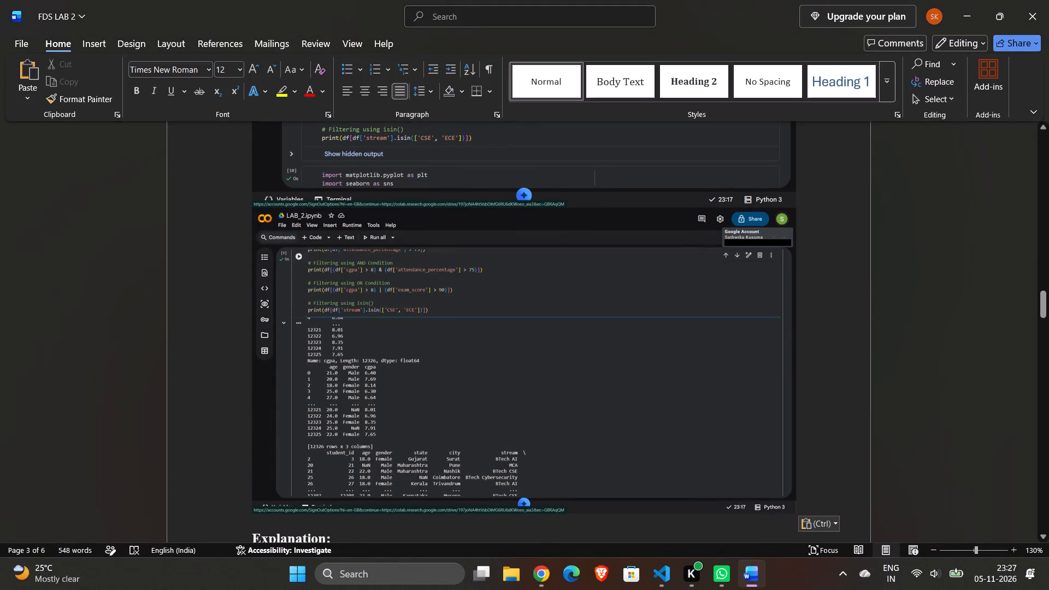
{"action": "left_click", "coordinate": [808, 198]}
{"action": "key", "text": "Return"}
Delete all the explanation bullets of the Selecting and Filtering section, from "Selecting columns helps us" through the sort_values() bullet.
{"action": "scroll", "coordinate": [808, 198], "scroll_direction": "down", "scroll_amount": 2}
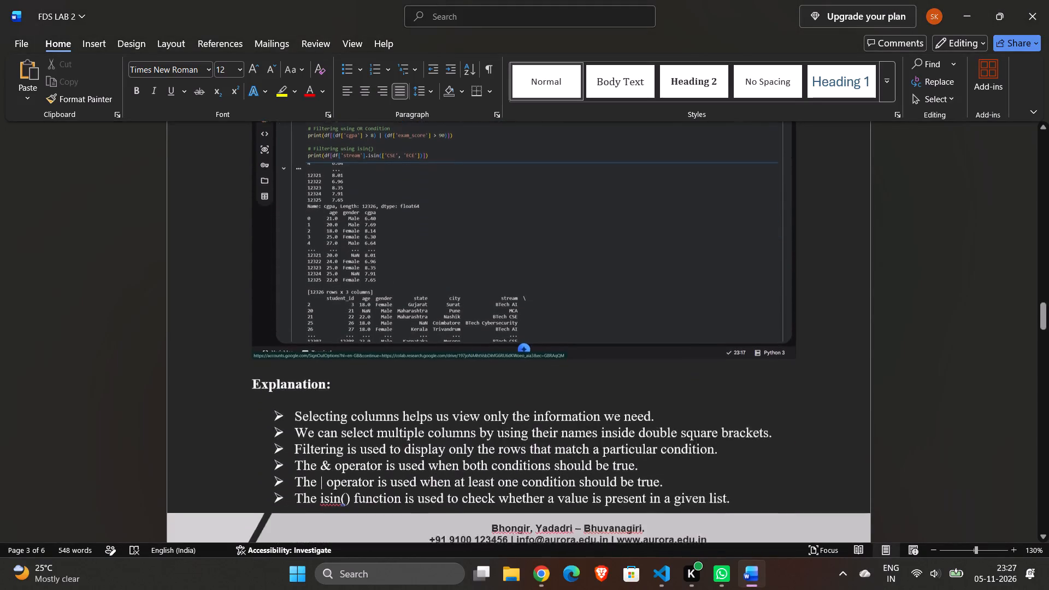
{"action": "scroll", "coordinate": [808, 198], "scroll_direction": "down", "scroll_amount": 2}
{"action": "left_click_drag", "start_coordinate": [286, 252], "coordinate": [308, 315]}
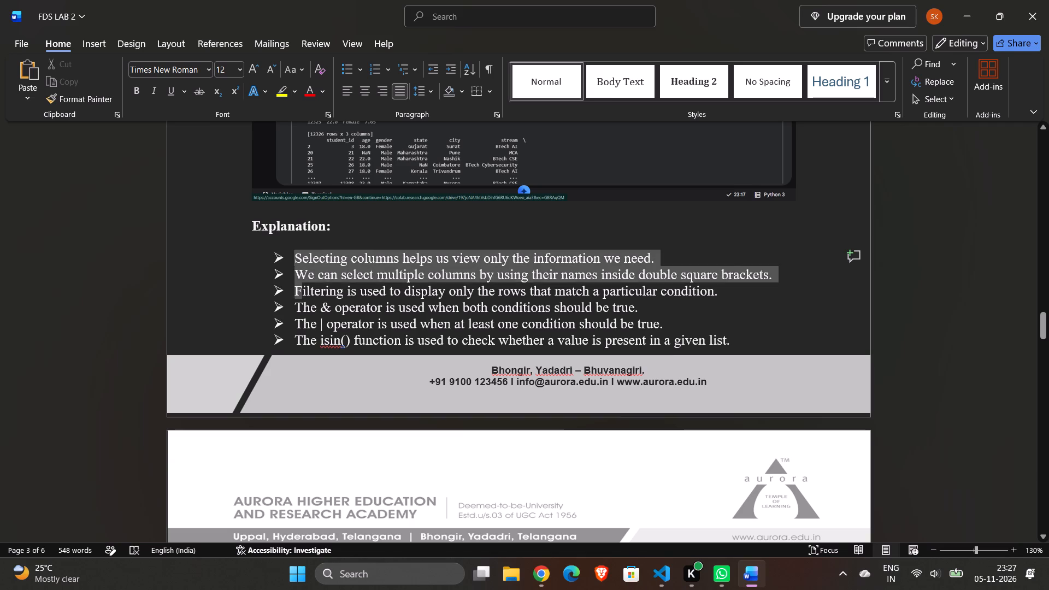
{"action": "left_click_drag", "start_coordinate": [308, 315], "coordinate": [343, 578]}
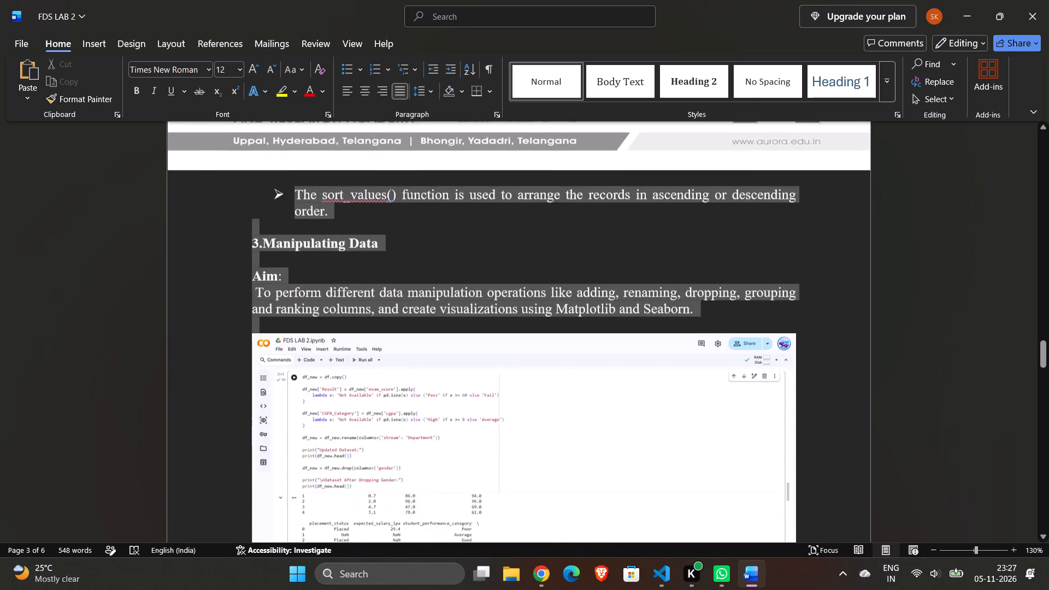
{"action": "left_click_drag", "start_coordinate": [343, 578], "coordinate": [420, 131]}
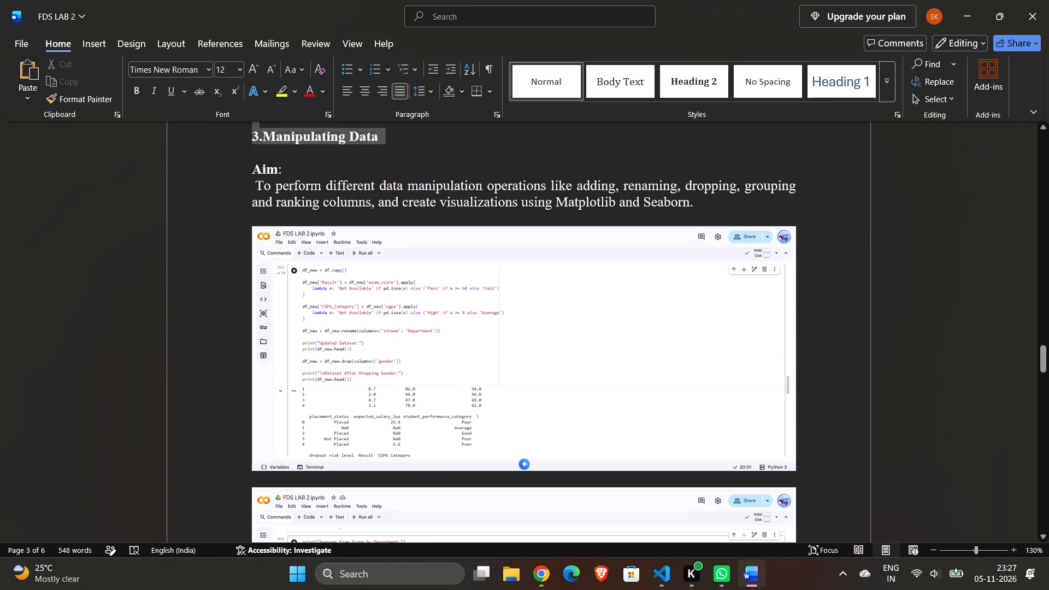
{"action": "left_click_drag", "start_coordinate": [420, 131], "coordinate": [344, 429]}
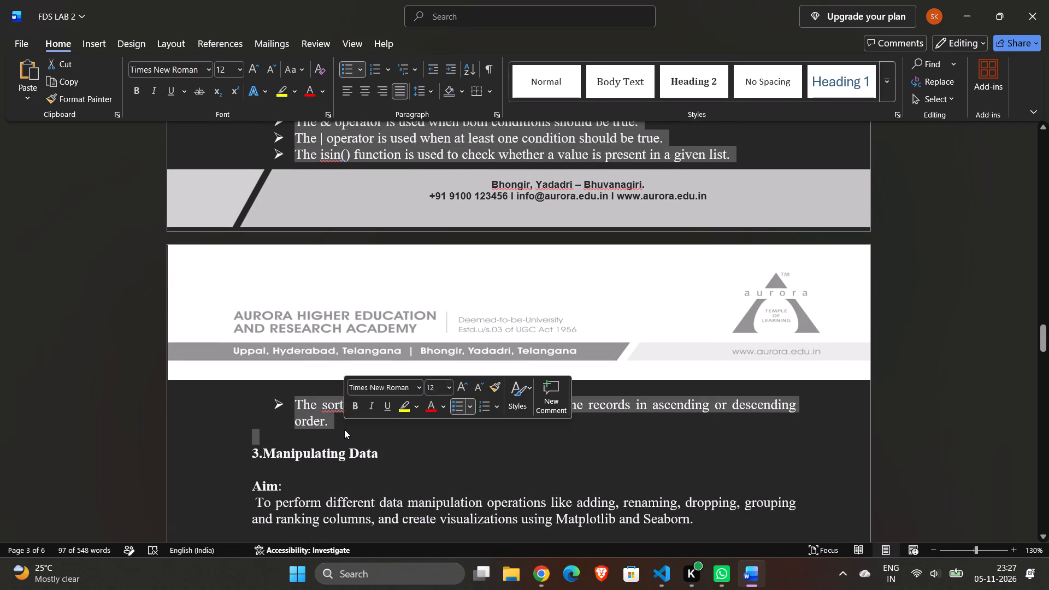
{"action": "key", "text": "BackSpace"}
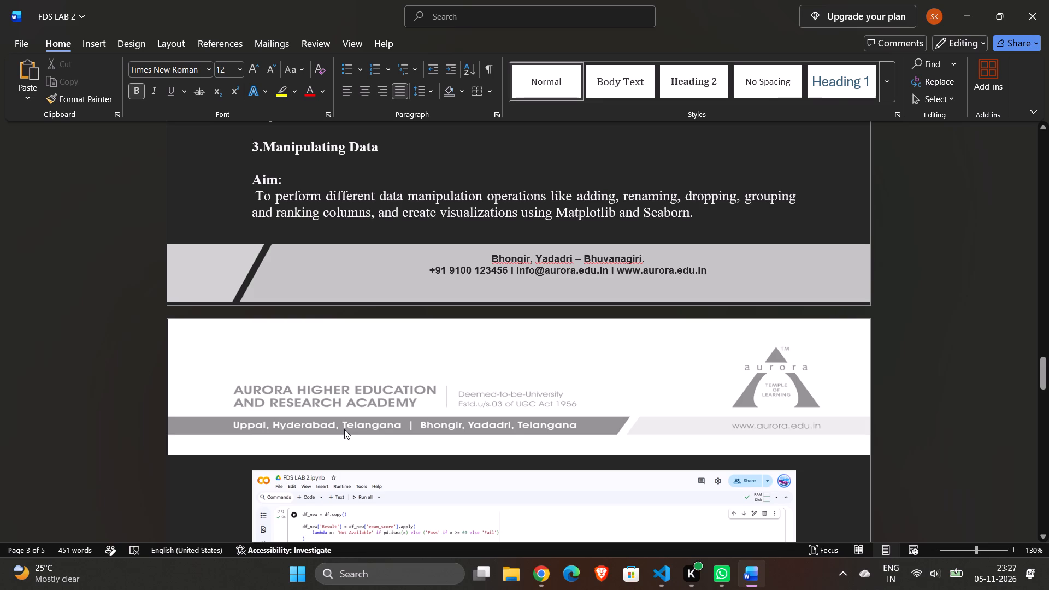
Switch to the LAB_2 notebook in Chrome and collapse the output of the Selecting and Filtering cell.
{"action": "left_click", "coordinate": [539, 579]}
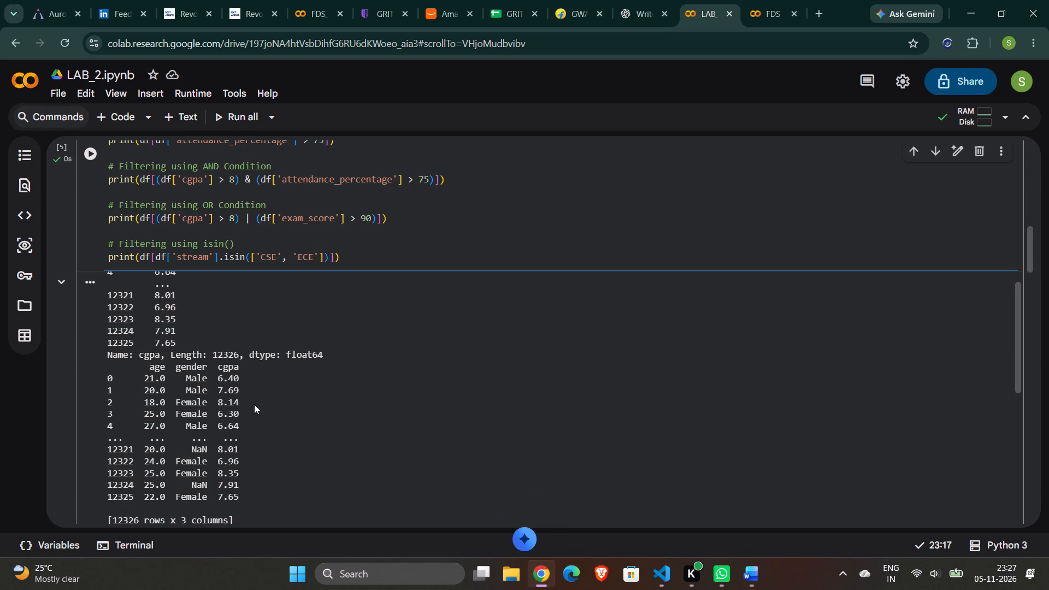
{"action": "scroll", "coordinate": [254, 404], "scroll_direction": "down", "scroll_amount": 1}
{"action": "left_click", "coordinate": [59, 278]}
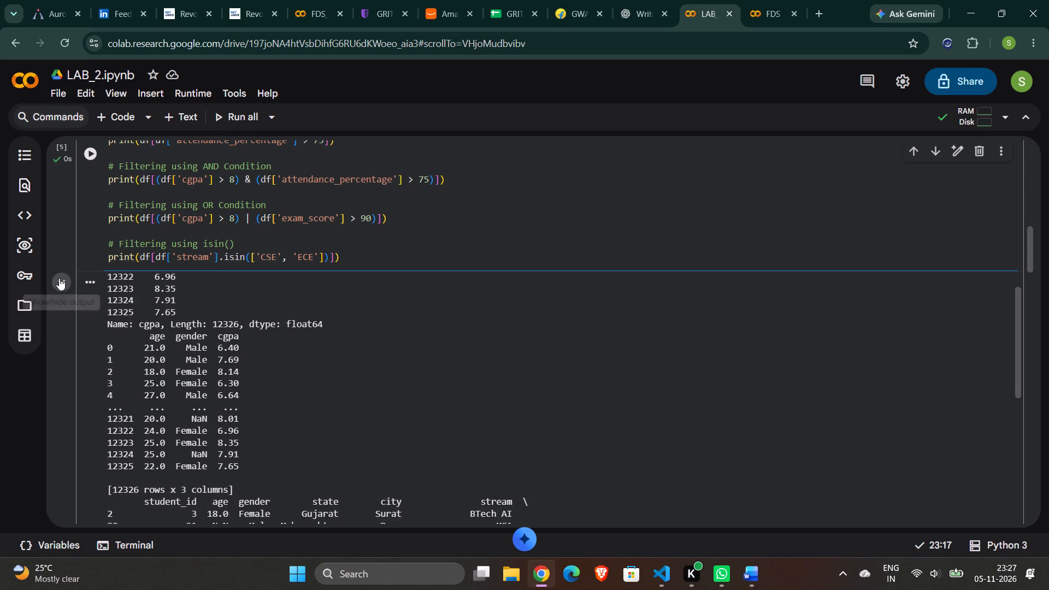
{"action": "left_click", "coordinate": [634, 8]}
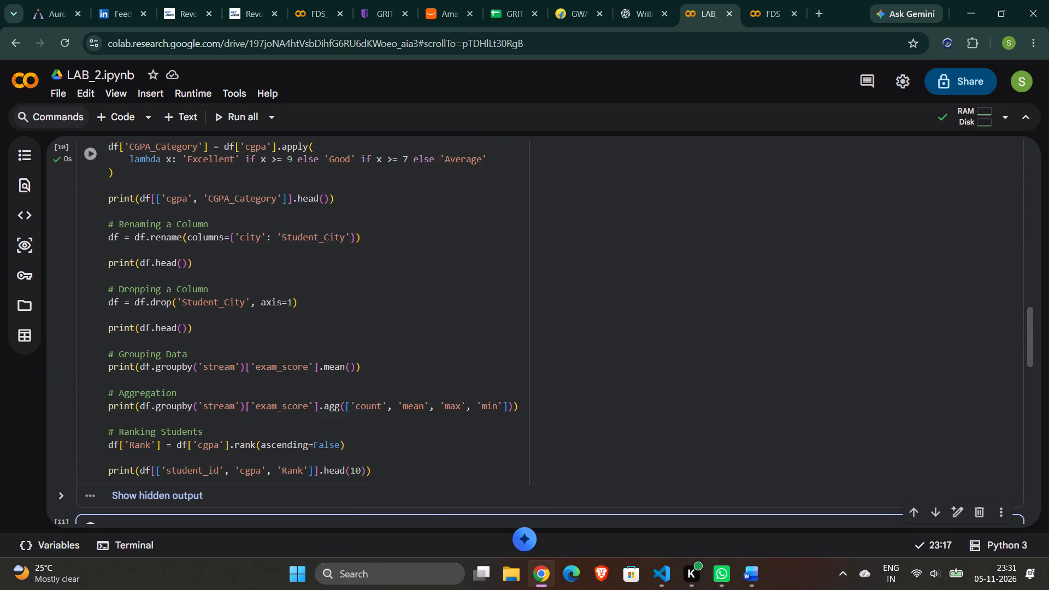
{"action": "left_click", "coordinate": [238, 319]}
{"action": "scroll", "coordinate": [238, 319], "scroll_direction": "up", "scroll_amount": 3}
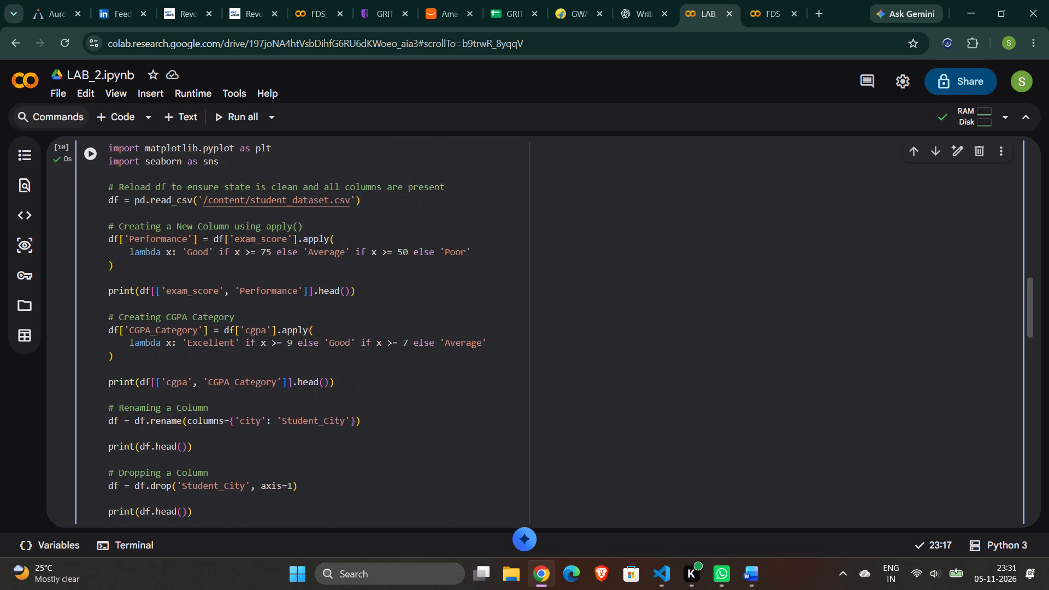
{"action": "scroll", "coordinate": [238, 319], "scroll_direction": "up", "scroll_amount": 4}
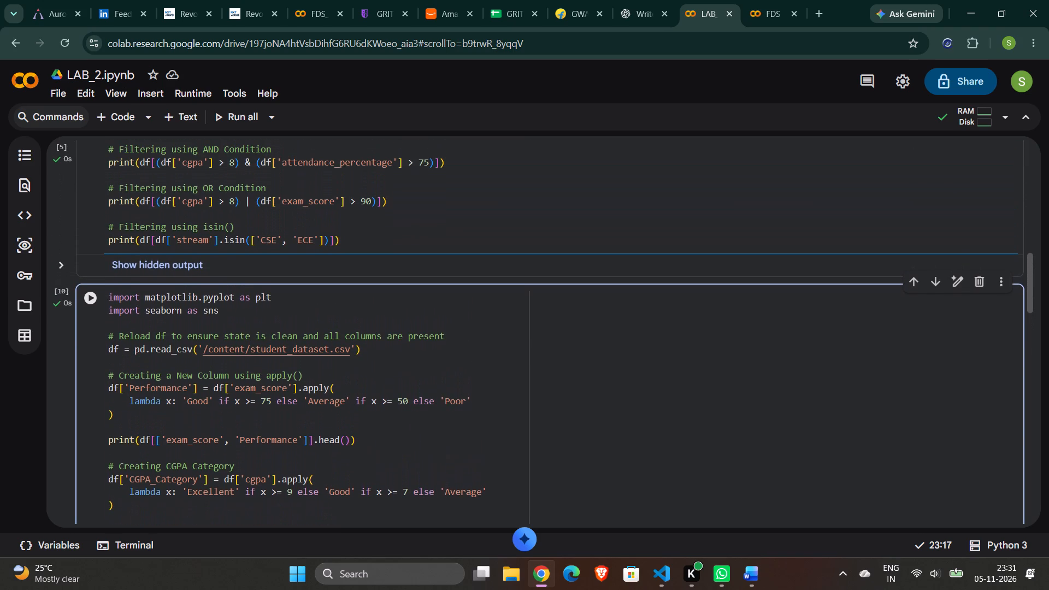
{"action": "scroll", "coordinate": [135, 319], "scroll_direction": "up", "scroll_amount": 2}
{"action": "scroll", "coordinate": [135, 319], "scroll_direction": "down", "scroll_amount": 2}
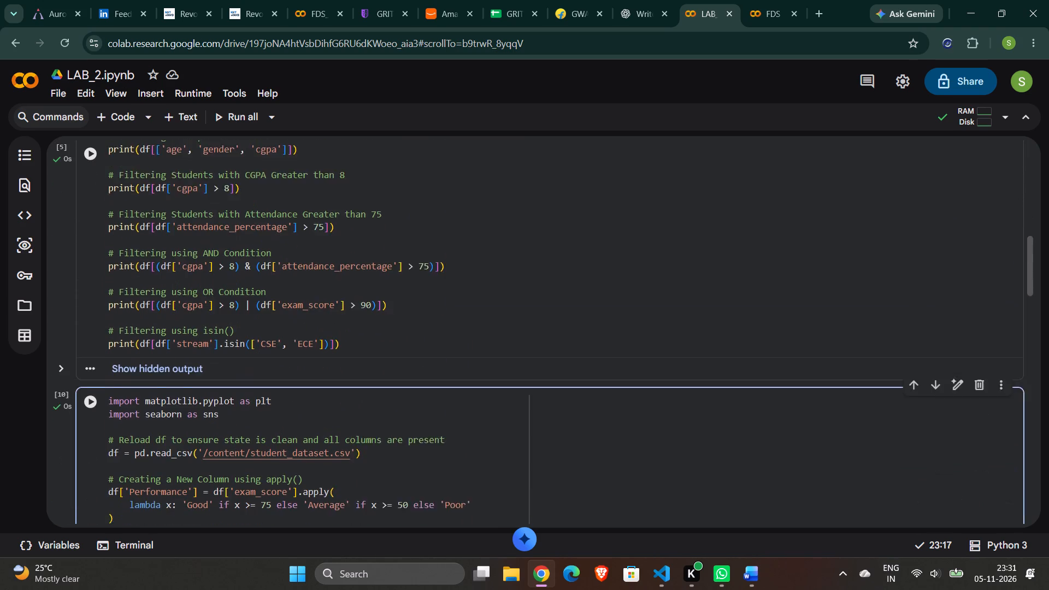
{"action": "scroll", "coordinate": [135, 319], "scroll_direction": "down", "scroll_amount": 2}
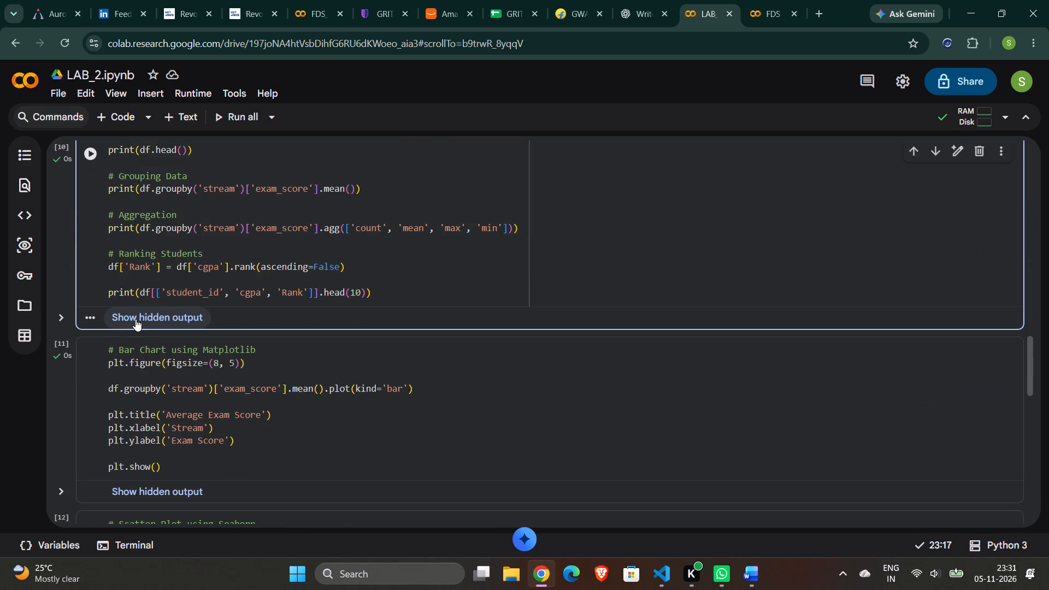
Capture a full-screen screenshot of the data manipulation cell from the matplotlib import through Aggregation, with the Google account tooltip showing.
{"action": "key", "text": "F11"}
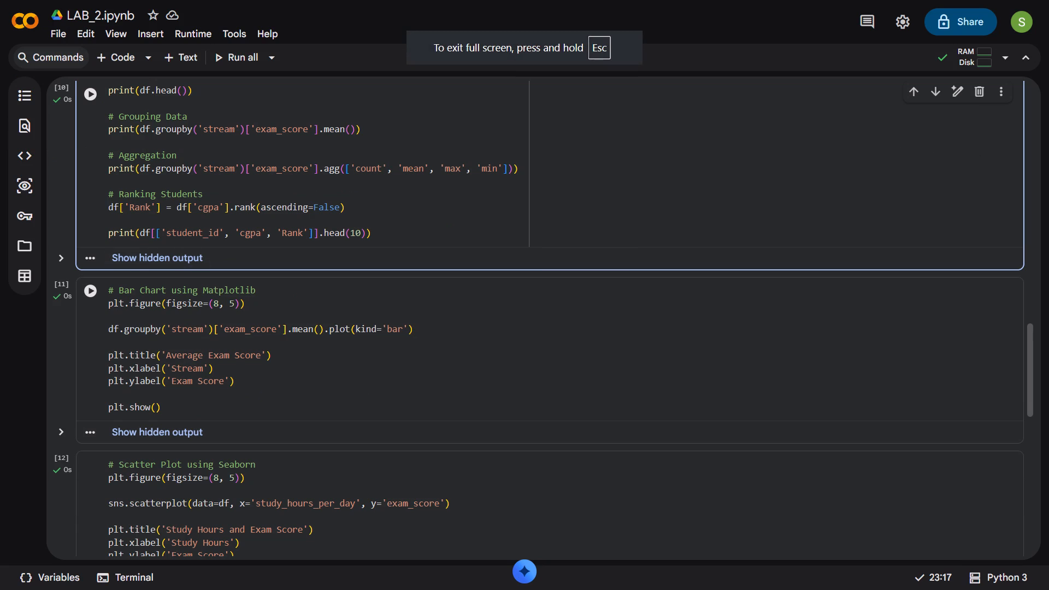
{"action": "scroll", "coordinate": [221, 361], "scroll_direction": "up", "scroll_amount": 4}
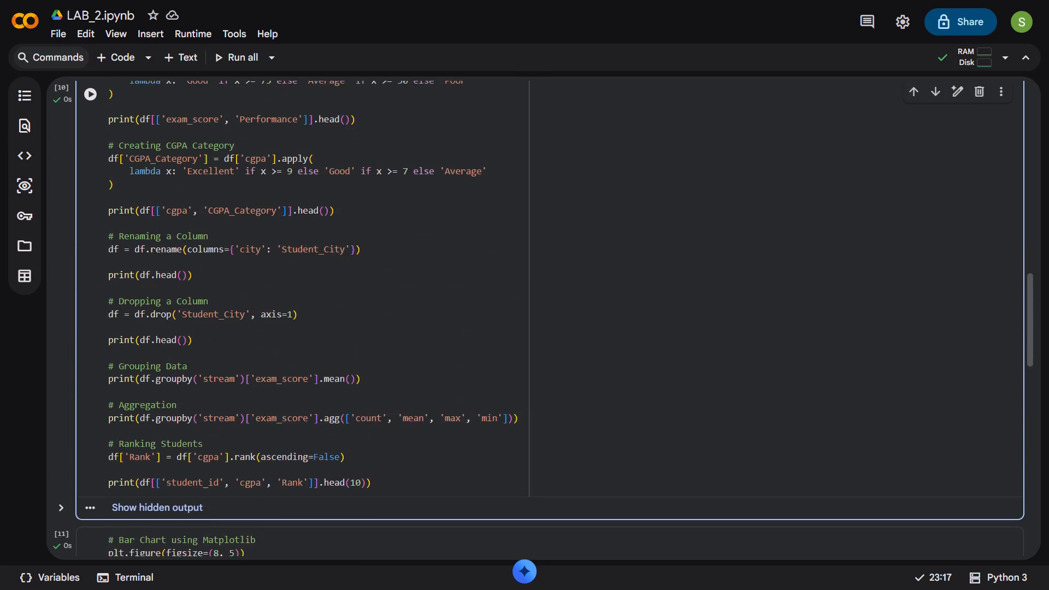
{"action": "scroll", "coordinate": [221, 361], "scroll_direction": "up", "scroll_amount": 4}
{"action": "scroll", "coordinate": [221, 361], "scroll_direction": "down", "scroll_amount": 2}
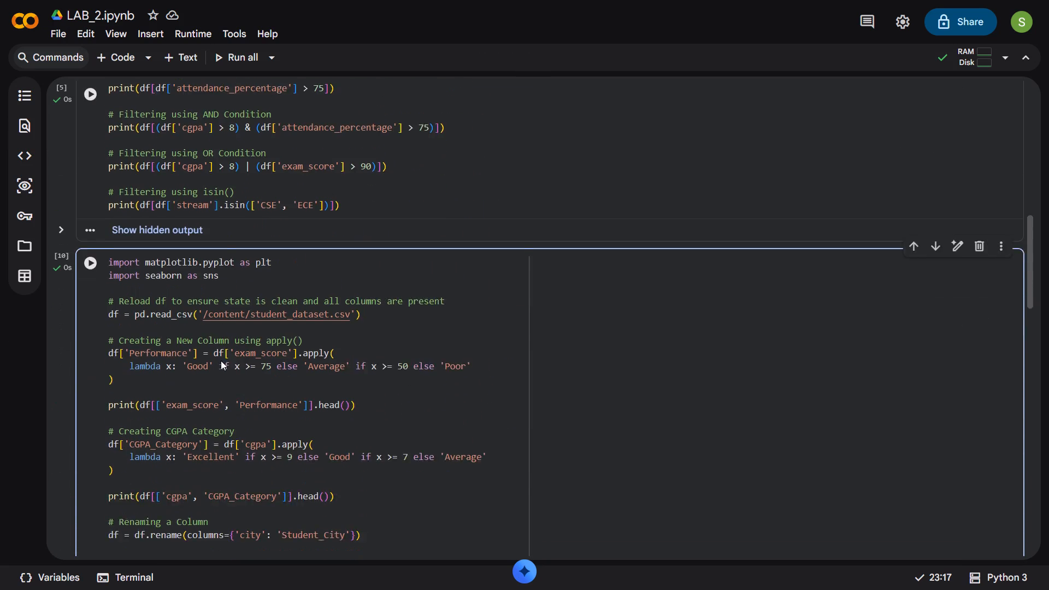
{"action": "scroll", "coordinate": [221, 361], "scroll_direction": "down", "scroll_amount": 2}
{"action": "scroll", "coordinate": [221, 361], "scroll_direction": "up", "scroll_amount": 1}
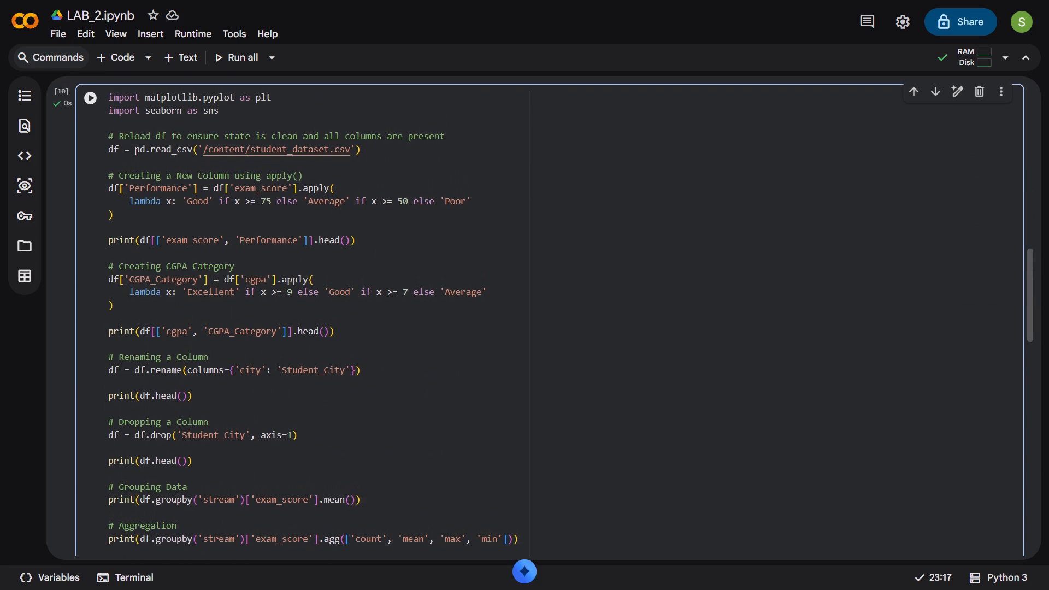
{"action": "scroll", "coordinate": [221, 361], "scroll_direction": "up", "scroll_amount": 1}
{"action": "key", "text": "ctrl+minus"}
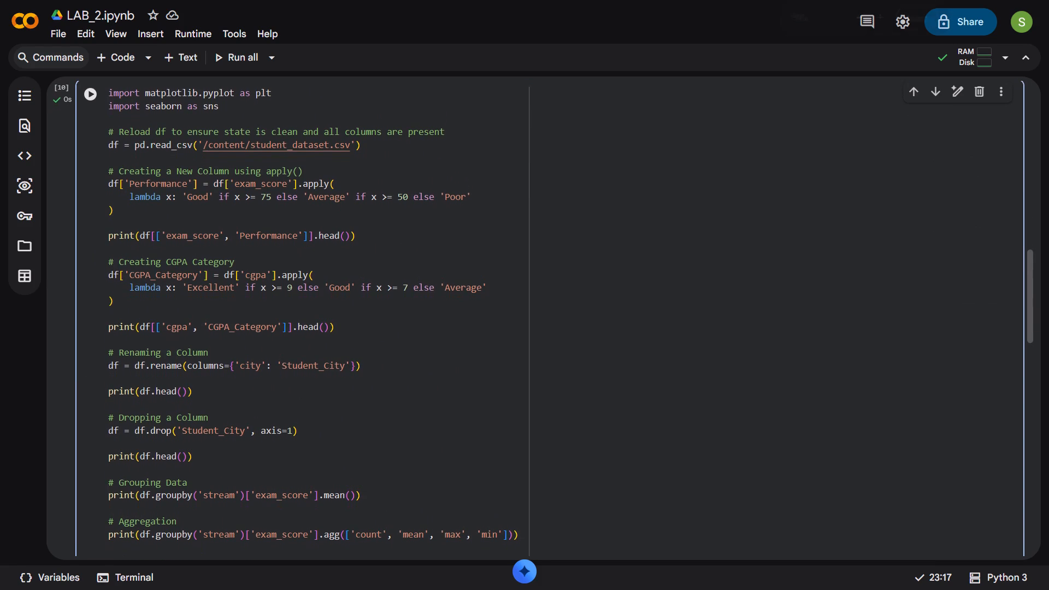
{"action": "key", "text": "ctrl+equal"}
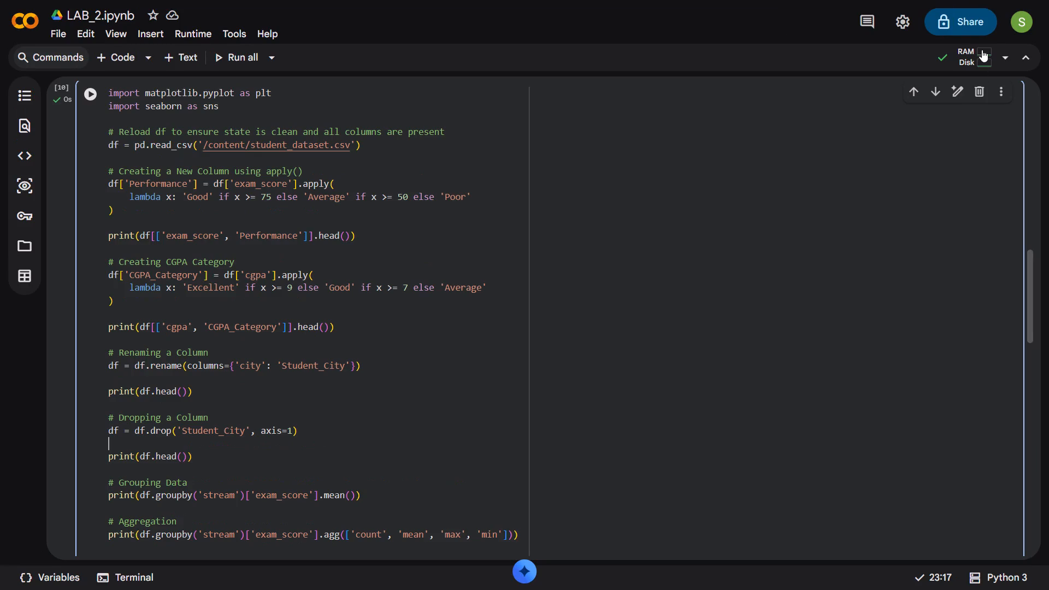
{"action": "key", "text": "Print"}
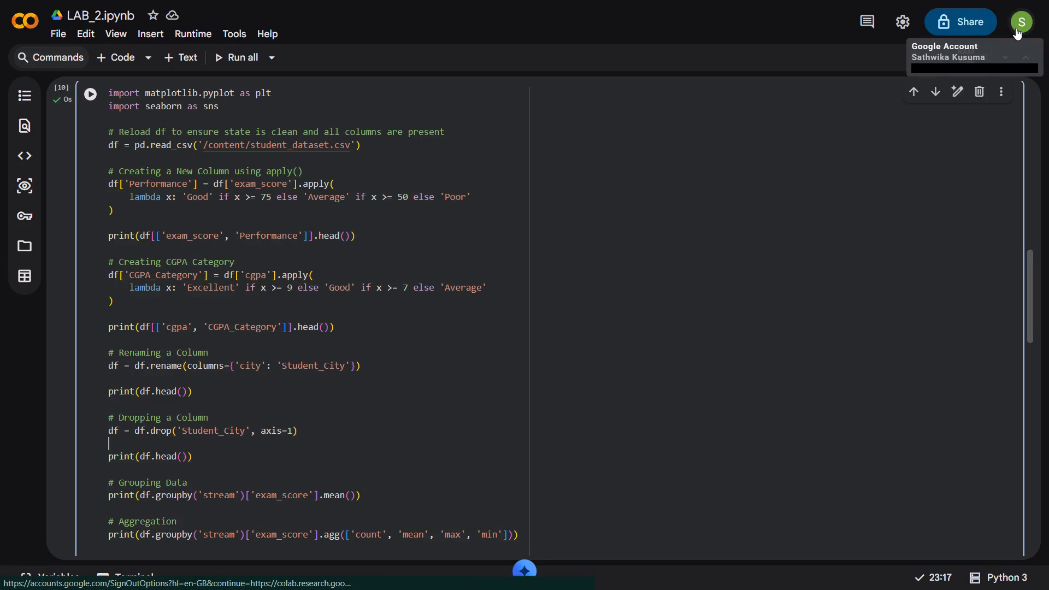
{"action": "left_click", "coordinate": [1016, 28]}
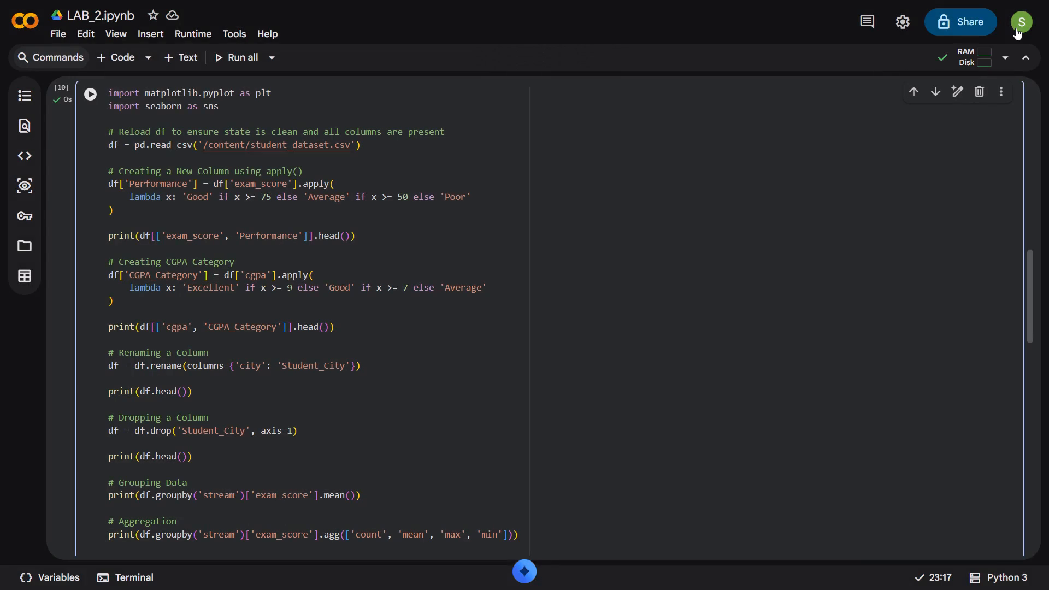
{"action": "key", "text": "F11"}
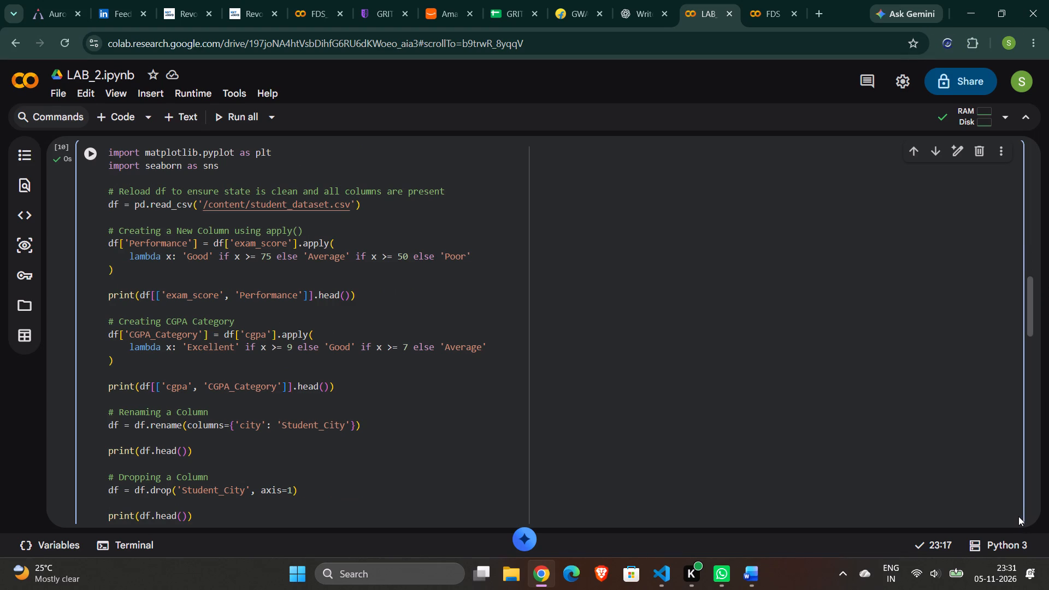
Paste the captured screenshot between the Manipulating Data aim and its EXPLANATION heading in the Word report, followed by a new line.
{"action": "left_click", "coordinate": [756, 574]}
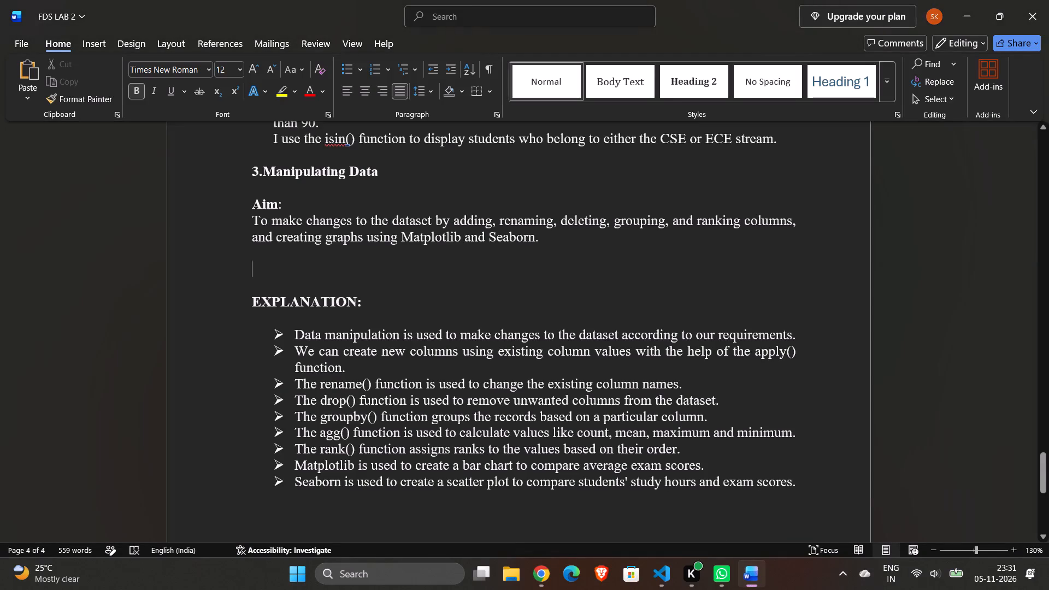
{"action": "key", "text": "ctrl+v"}
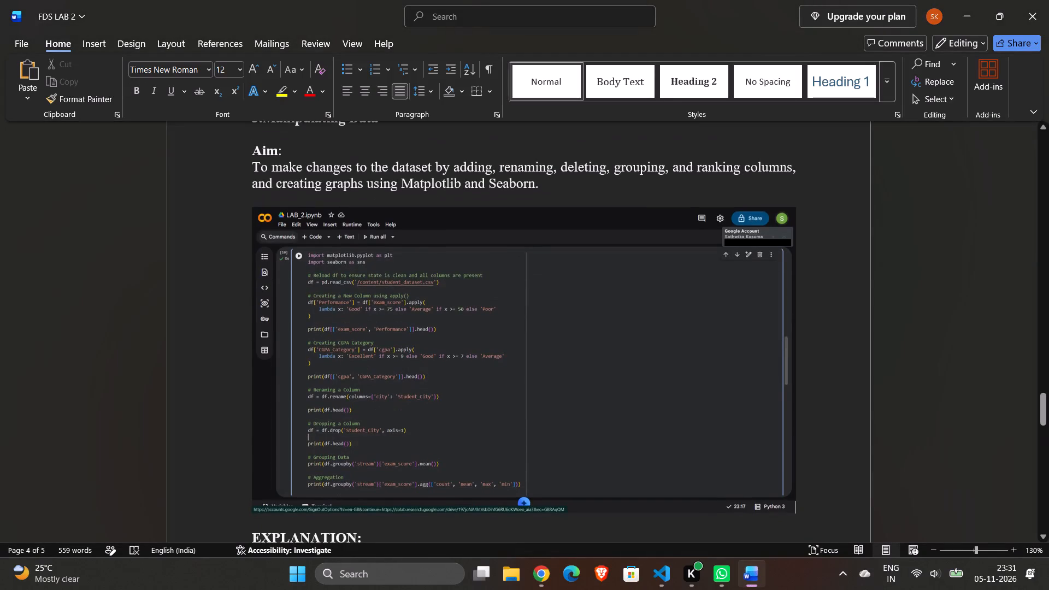
{"action": "key", "text": "Return"}
{"action": "scroll", "coordinate": [783, 459], "scroll_direction": "down", "scroll_amount": 1}
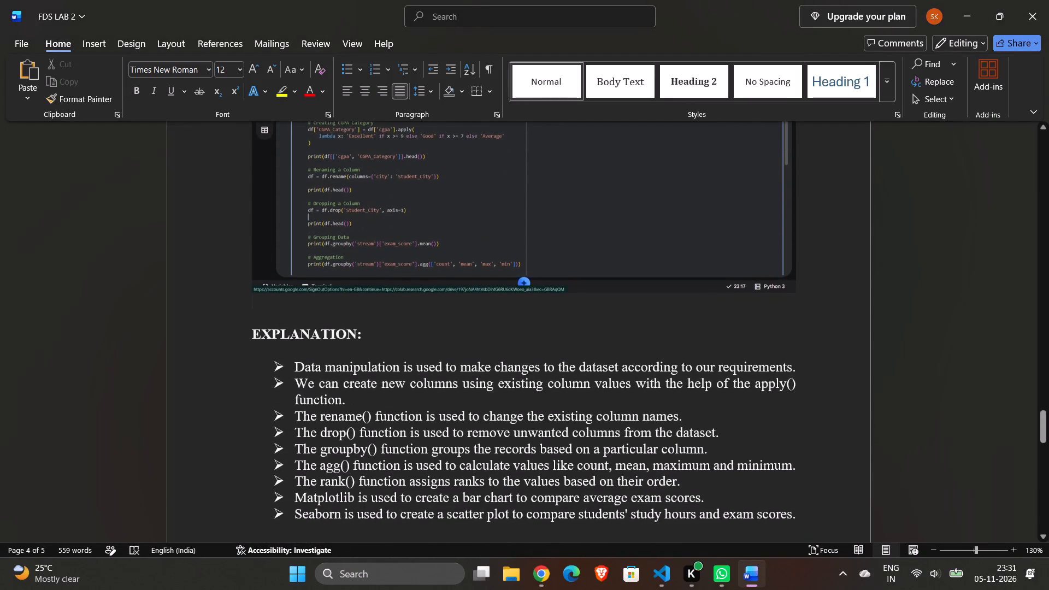
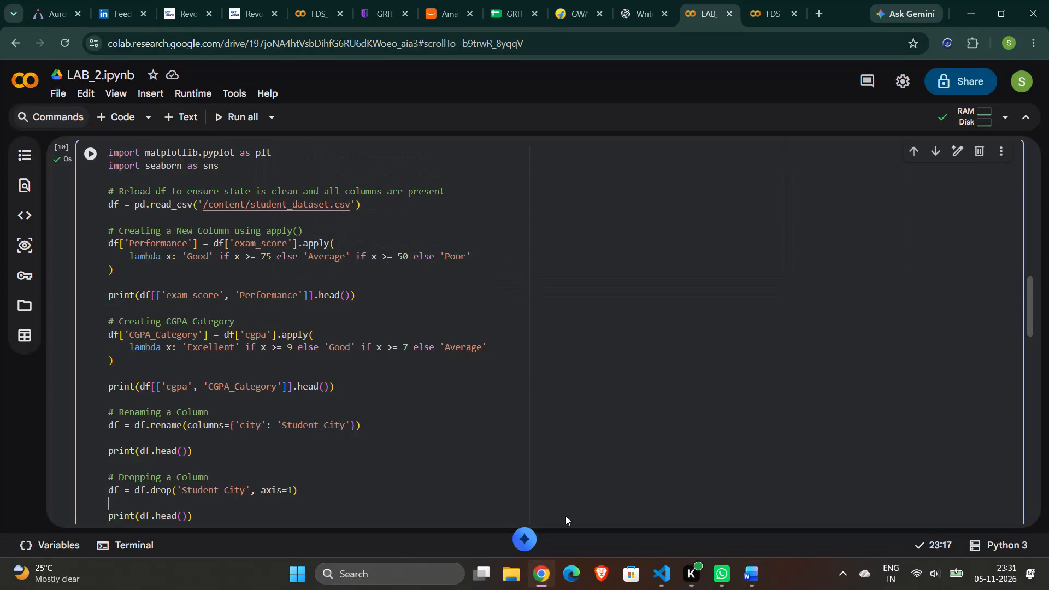
Expand the hidden output of the data manipulation cell and bring the start of that output, from exam_score and Performance, into view.
{"action": "left_click", "coordinate": [602, 358]}
{"action": "scroll", "coordinate": [602, 358], "scroll_direction": "down", "scroll_amount": 7}
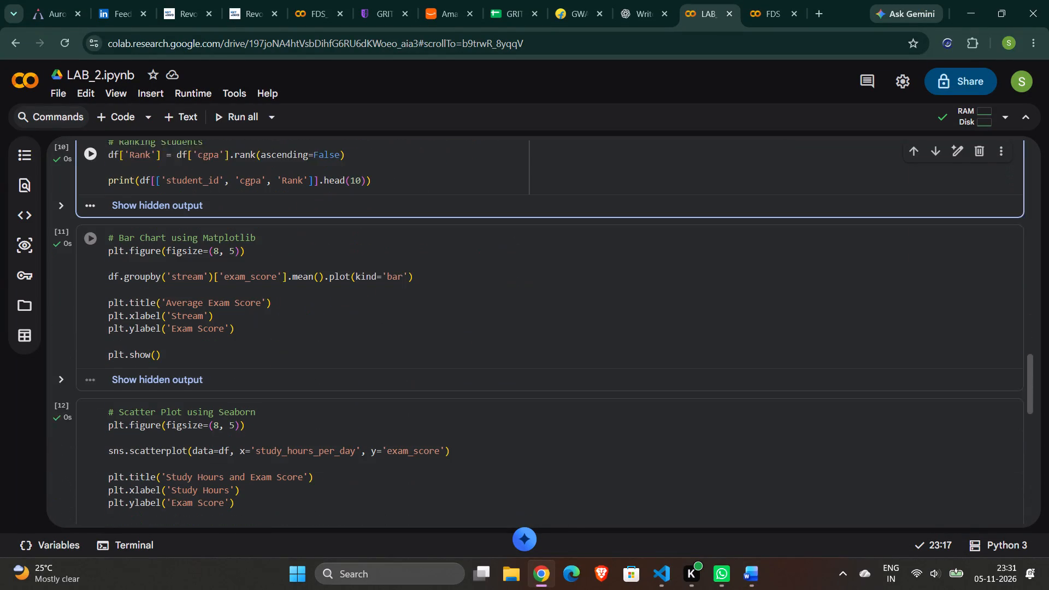
{"action": "left_click", "coordinate": [181, 188]}
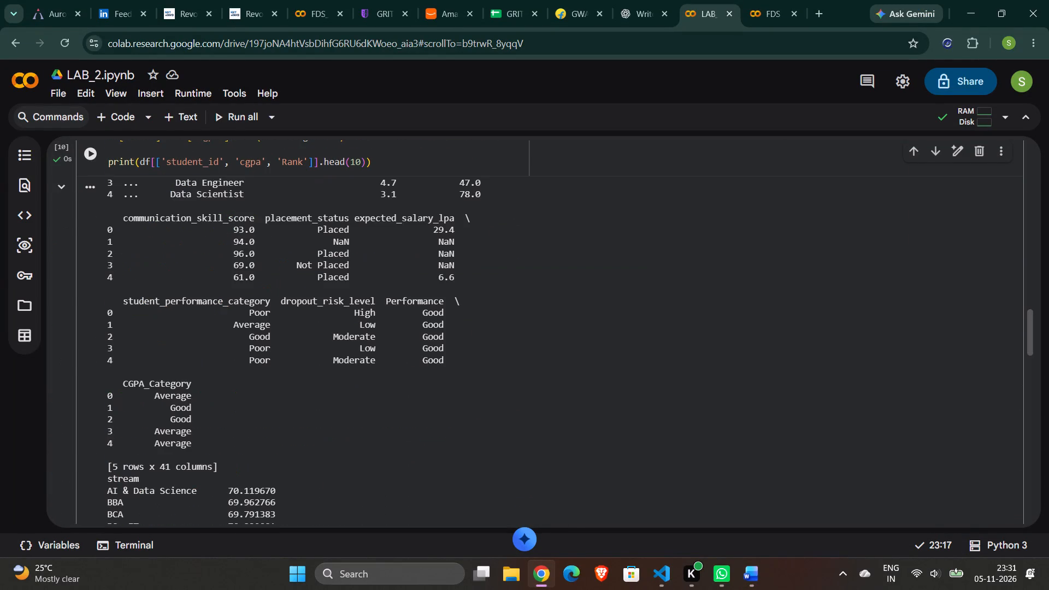
{"action": "scroll", "coordinate": [181, 188], "scroll_direction": "up", "scroll_amount": 1}
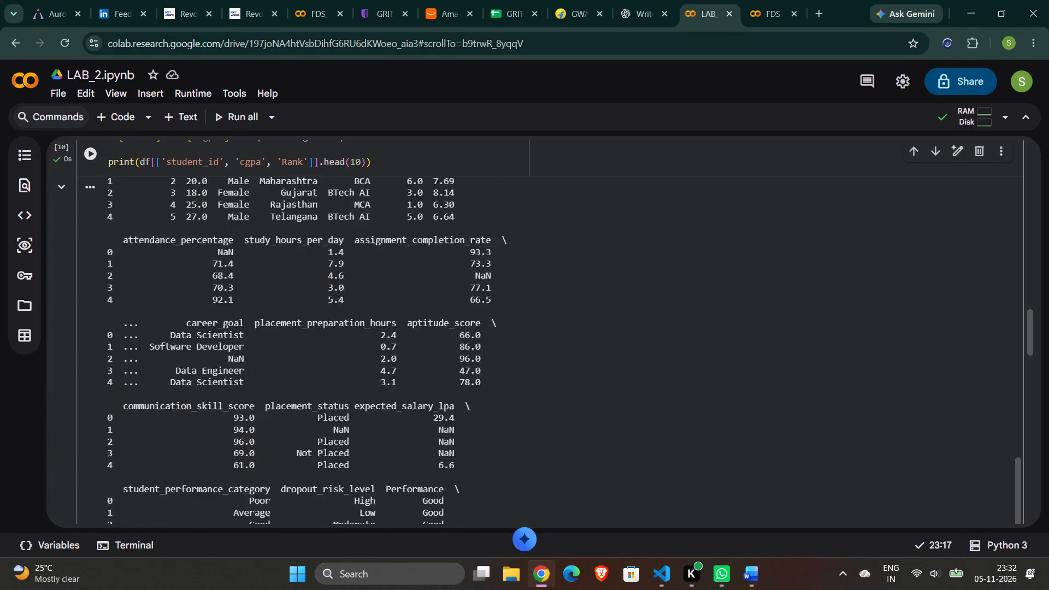
{"action": "scroll", "coordinate": [181, 188], "scroll_direction": "up", "scroll_amount": 11}
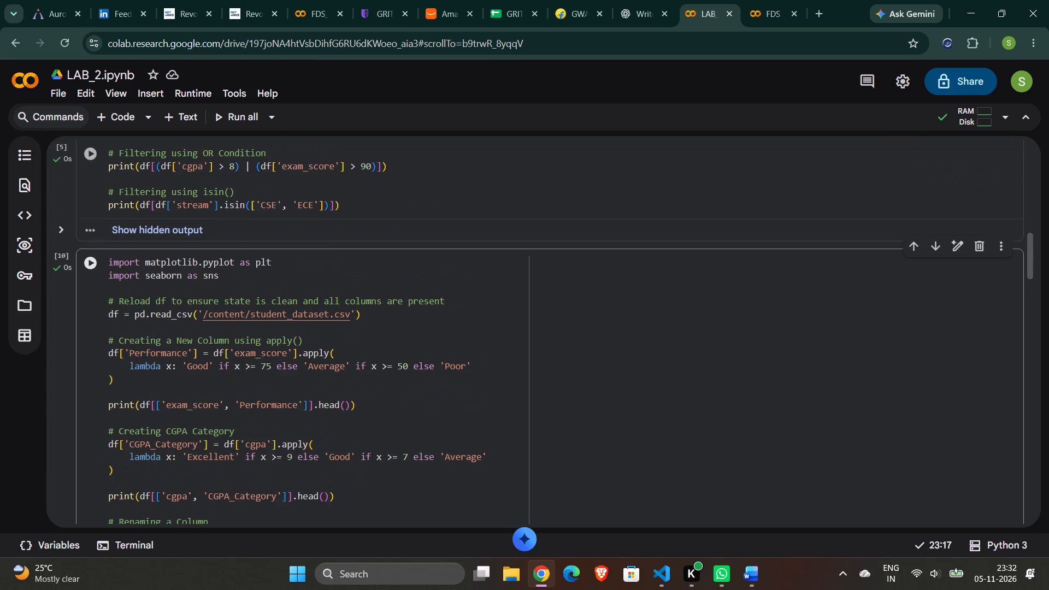
{"action": "scroll", "coordinate": [181, 188], "scroll_direction": "up", "scroll_amount": 2}
{"action": "scroll", "coordinate": [181, 188], "scroll_direction": "down", "scroll_amount": 1}
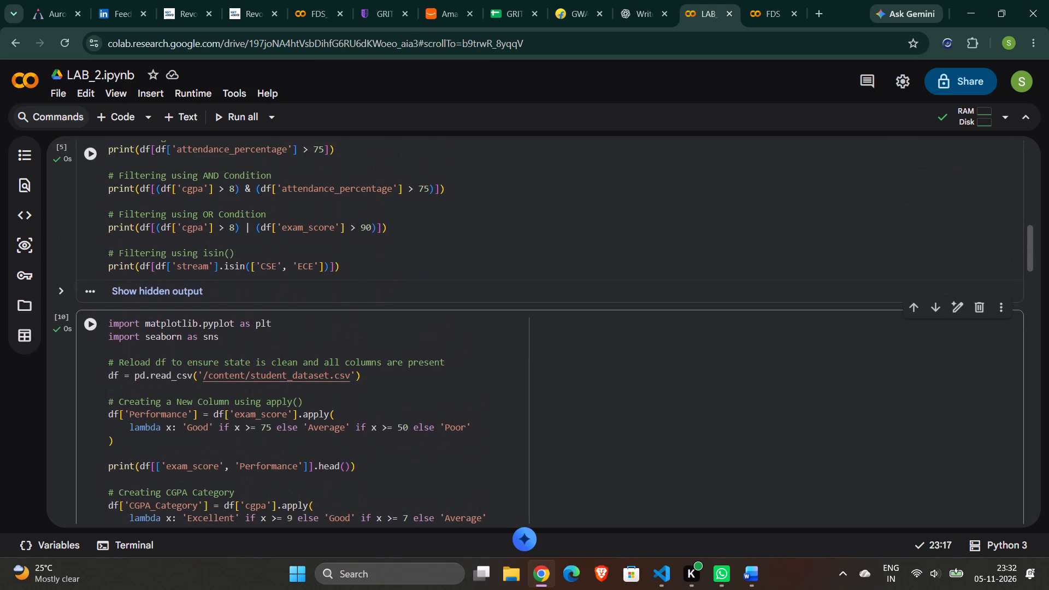
{"action": "scroll", "coordinate": [181, 188], "scroll_direction": "down", "scroll_amount": 2}
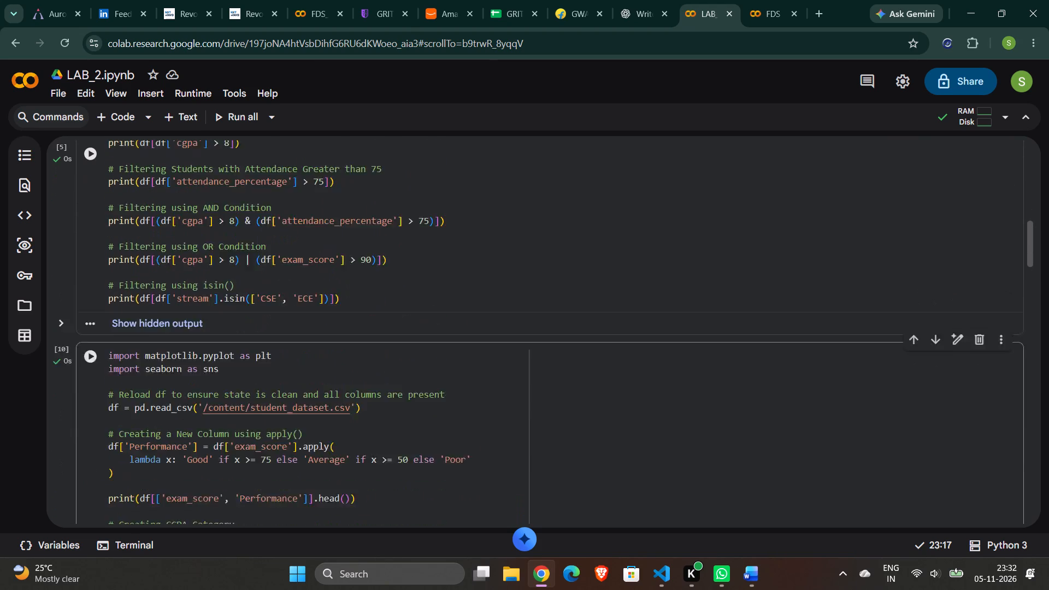
{"action": "scroll", "coordinate": [181, 188], "scroll_direction": "down", "scroll_amount": 1}
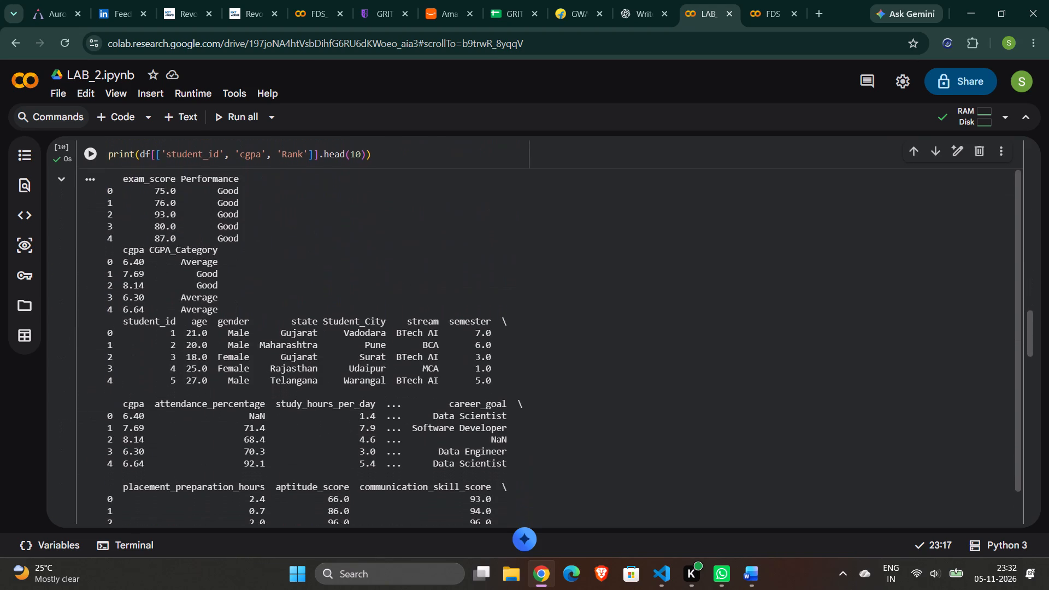
{"action": "scroll", "coordinate": [181, 188], "scroll_direction": "down", "scroll_amount": 1}
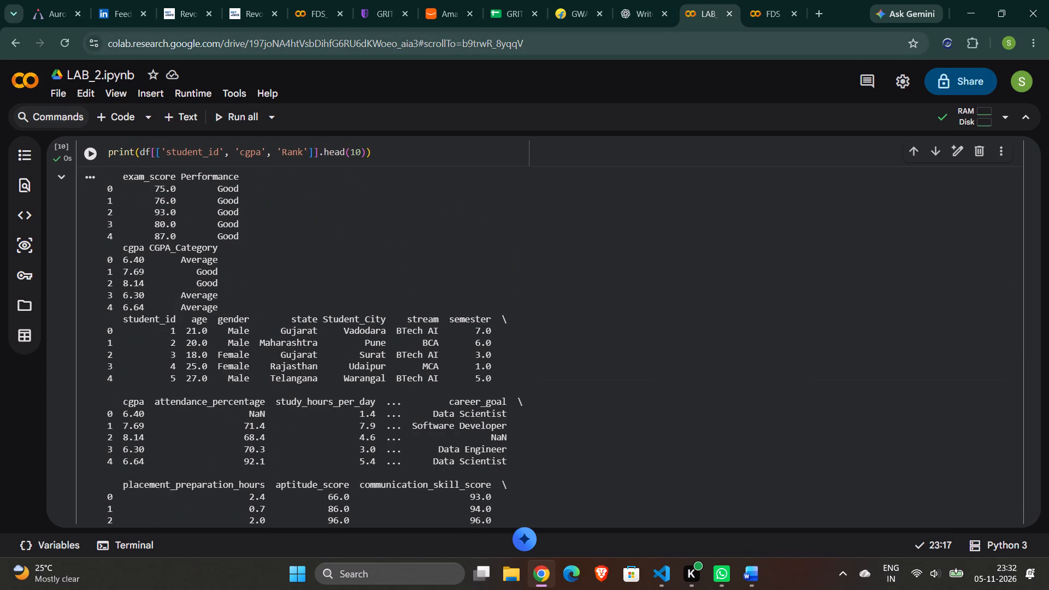
Capture a full-screen screenshot of the data manipulation output from its first rows, with the Google account tooltip showing.
{"action": "key", "text": "F11"}
{"action": "key", "text": "Print"}
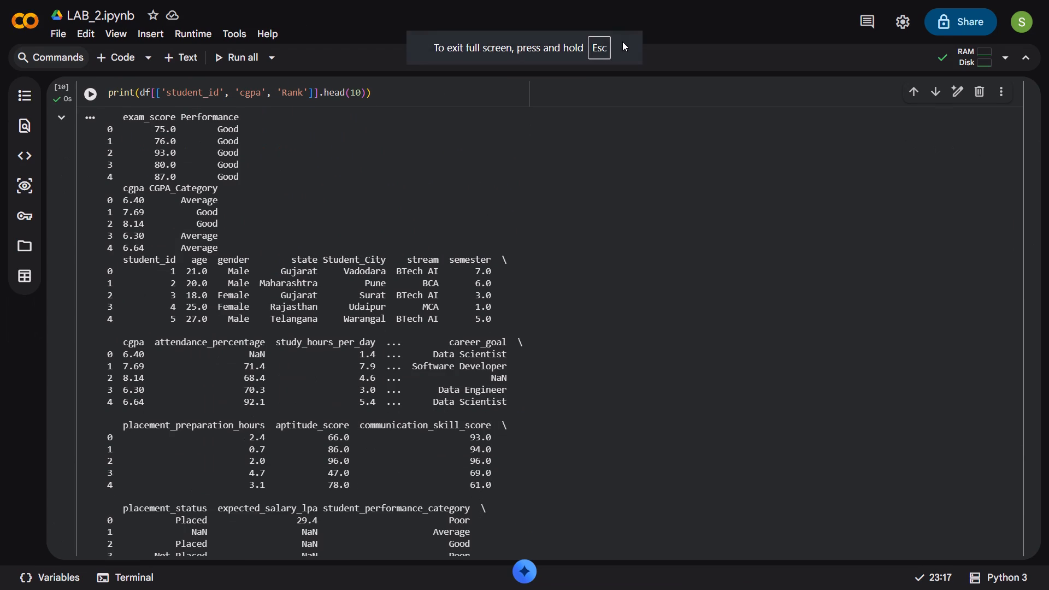
{"action": "left_click", "coordinate": [623, 21]}
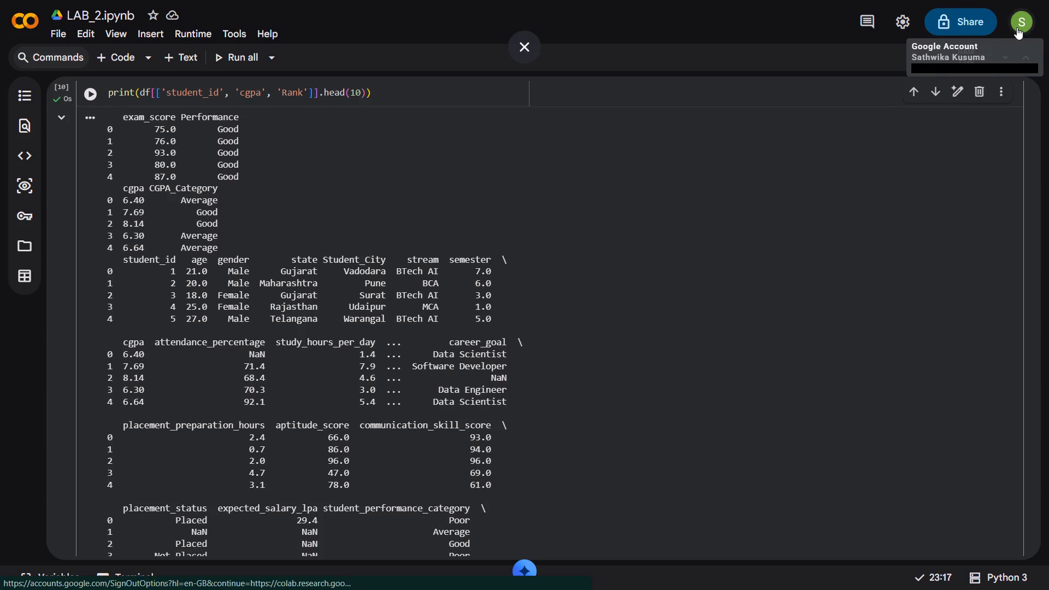
{"action": "key", "text": "Print"}
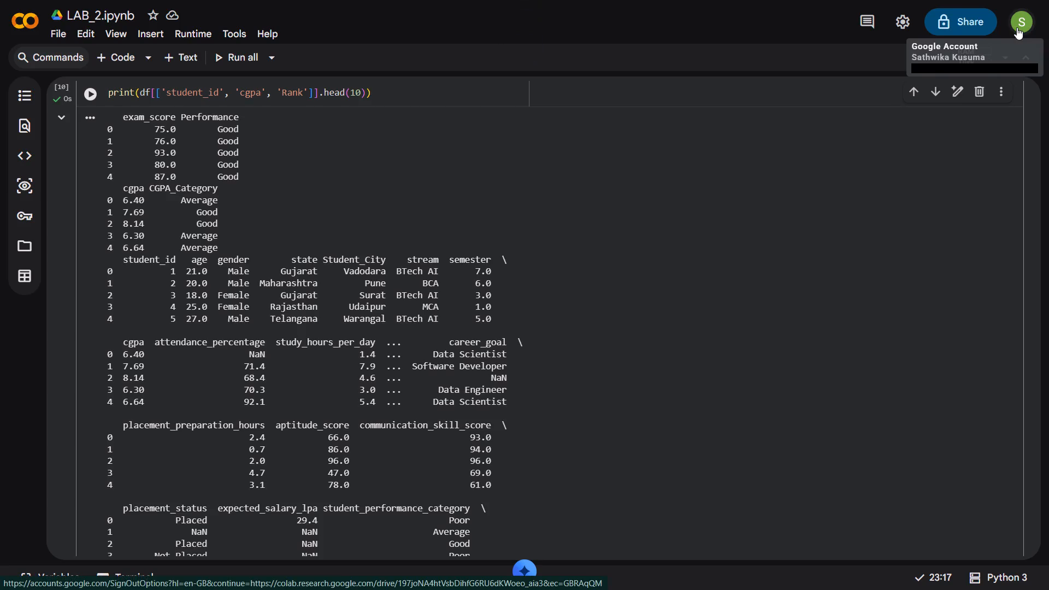
{"action": "left_click", "coordinate": [1017, 27]}
{"action": "key", "text": "F11"}
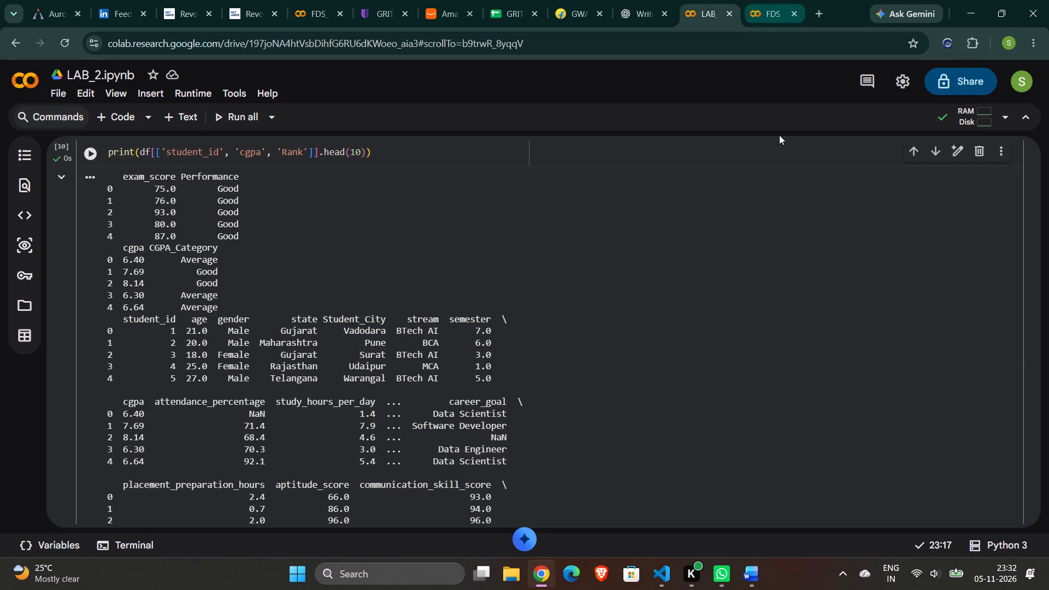
Switch to the Word report and paste the output screenshot below the data manipulation code screenshot, before the EXPLANATION heading.
{"action": "left_click", "coordinate": [742, 583]}
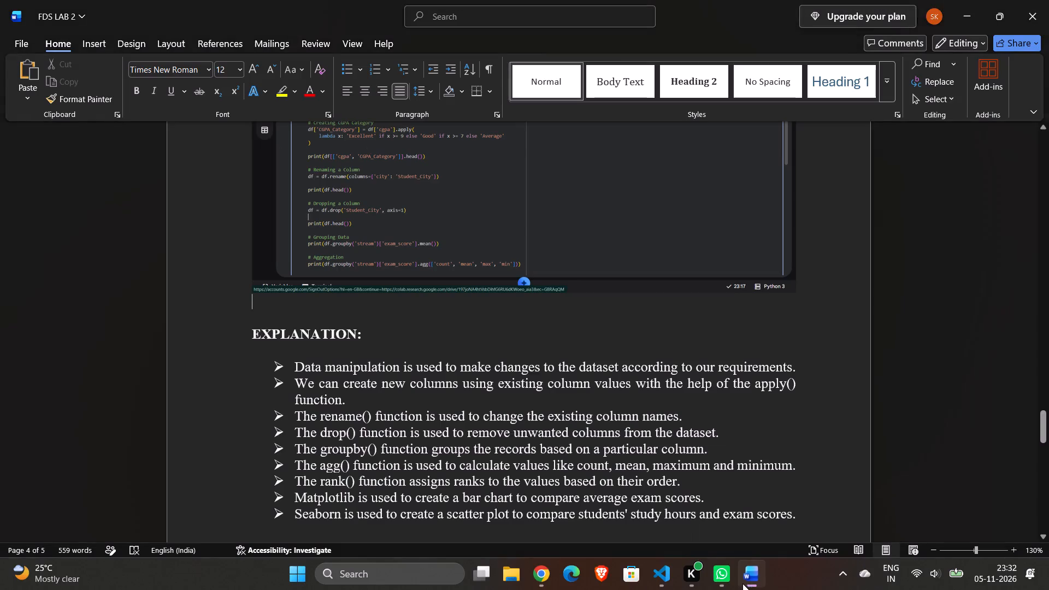
{"action": "scroll", "coordinate": [444, 290], "scroll_direction": "down", "scroll_amount": 1}
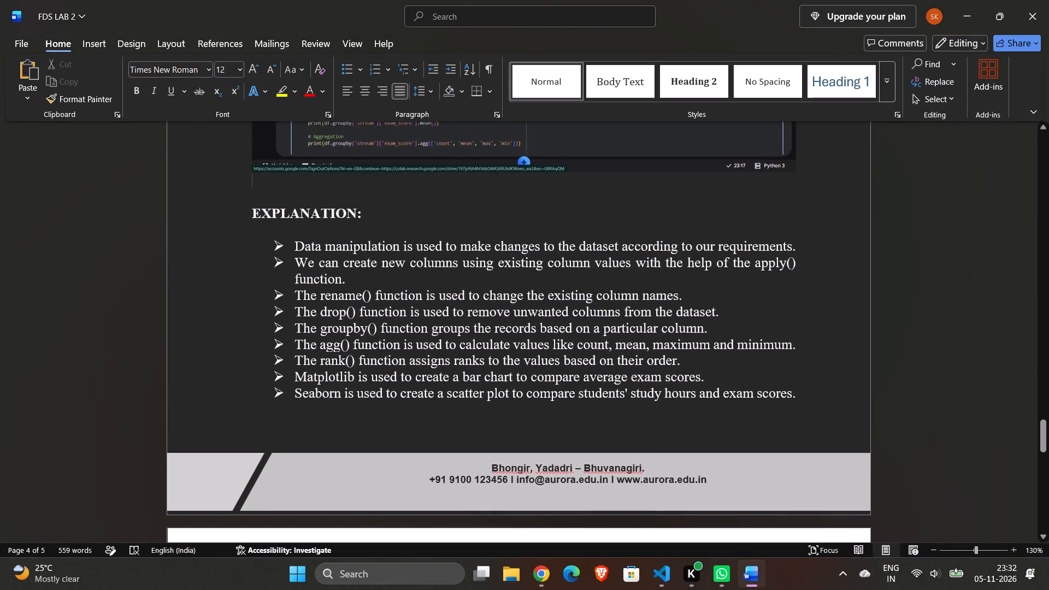
{"action": "key", "text": "ctrl+v"}
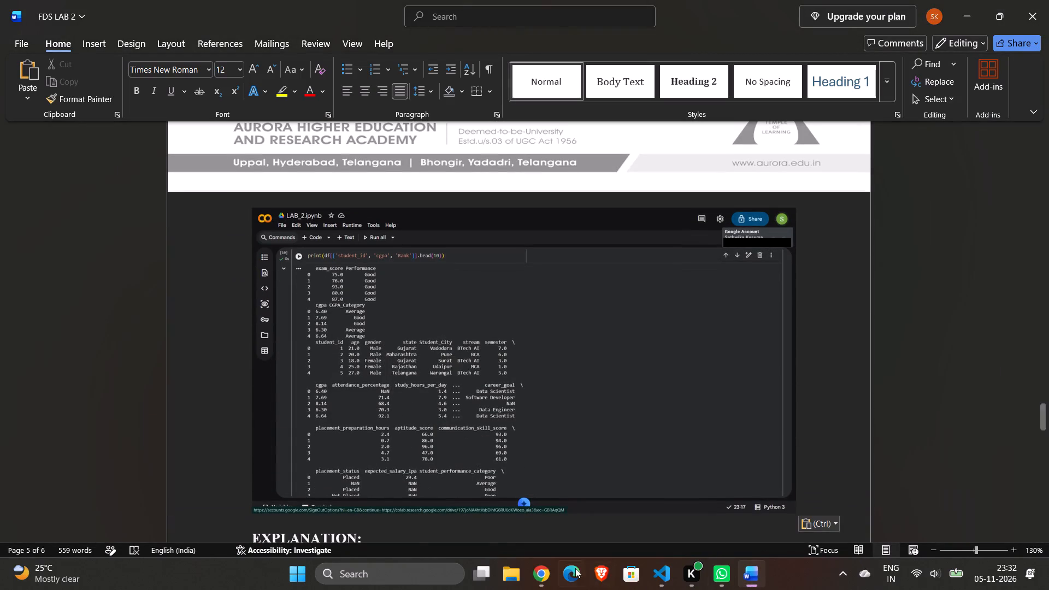
Back in the LAB_2 notebook in Chrome, collapse the data manipulation output and expand the Matplotlib bar chart cell's output.
{"action": "left_click", "coordinate": [545, 578]}
{"action": "scroll", "coordinate": [470, 431], "scroll_direction": "down", "scroll_amount": 4}
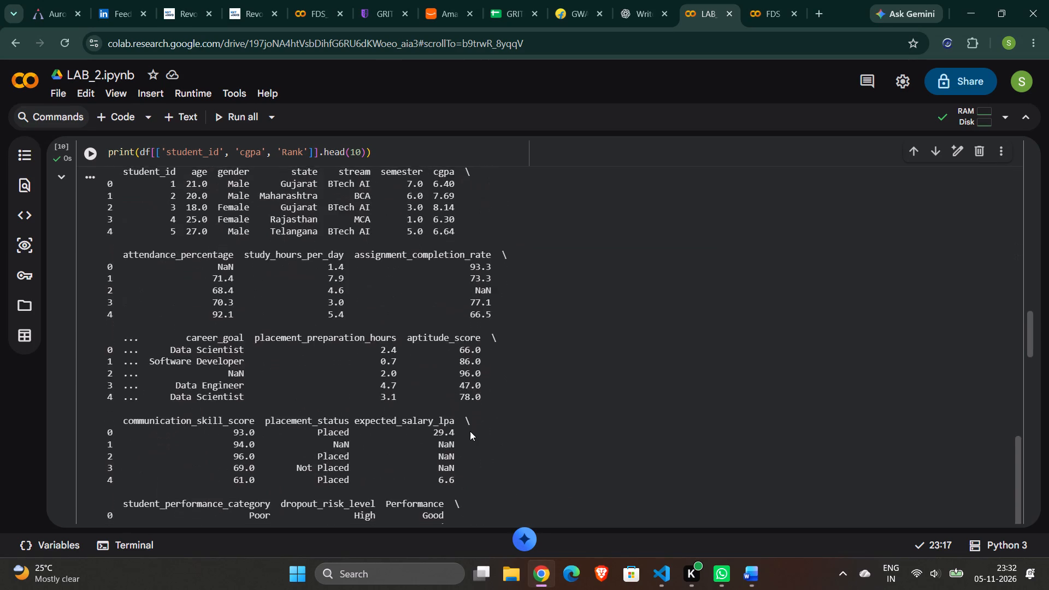
{"action": "scroll", "coordinate": [470, 431], "scroll_direction": "down", "scroll_amount": 2}
{"action": "left_click", "coordinate": [59, 177]}
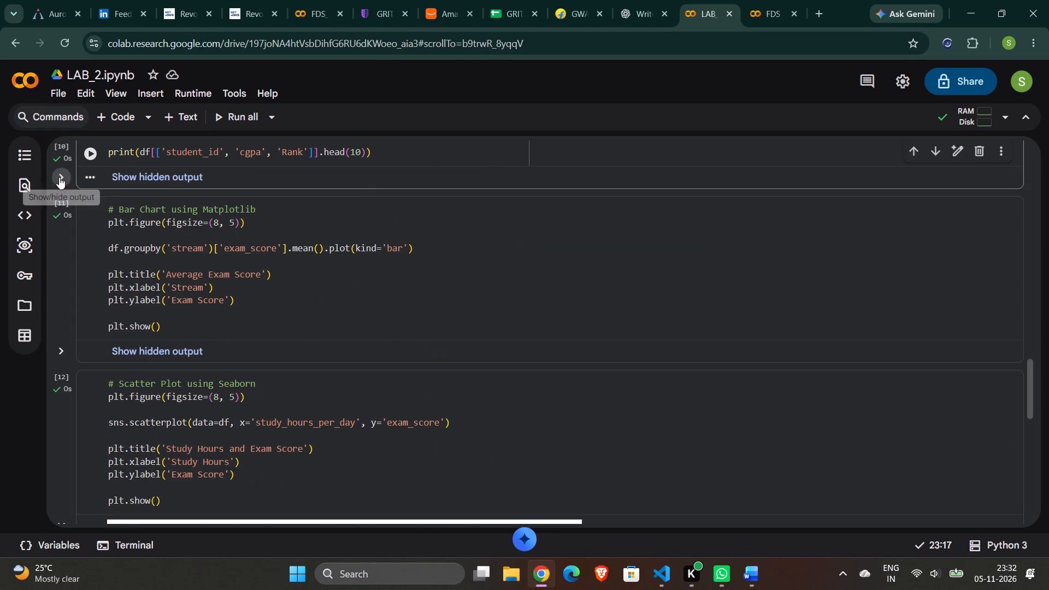
{"action": "scroll", "coordinate": [219, 251], "scroll_direction": "down", "scroll_amount": 1}
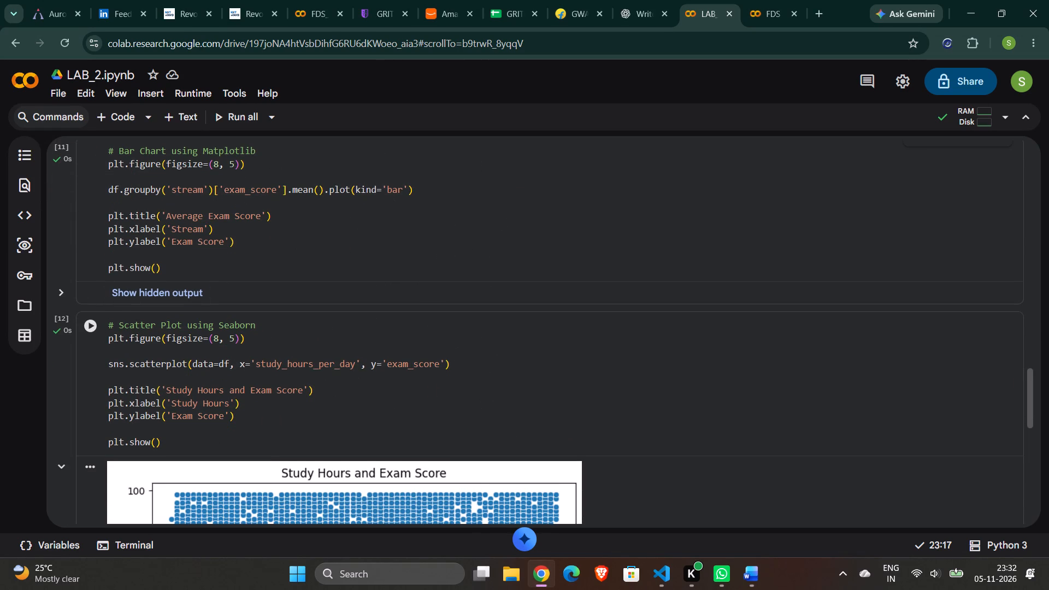
{"action": "left_click", "coordinate": [62, 292]}
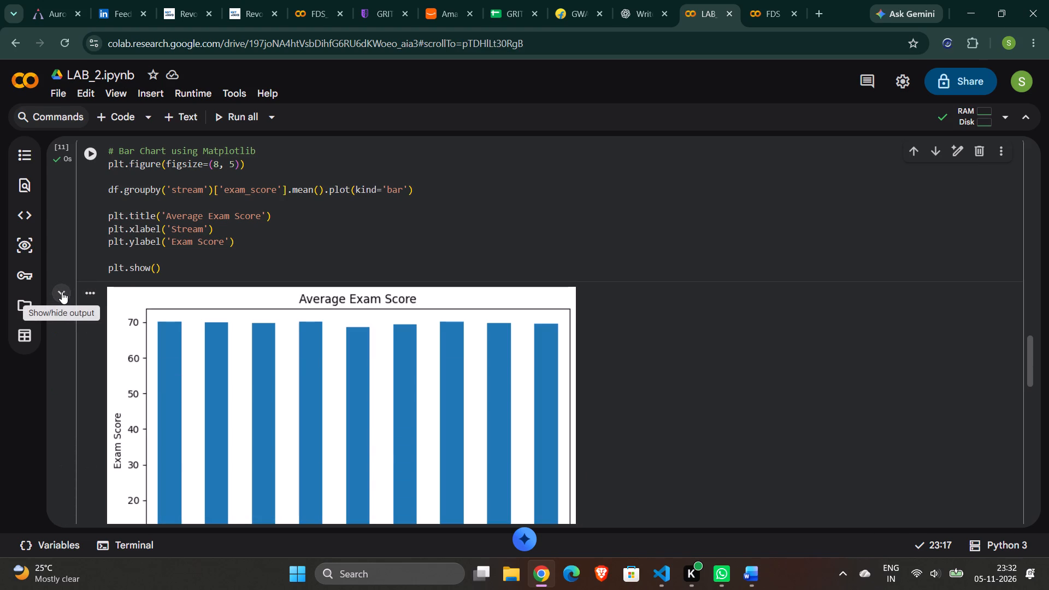
Capture a full-screen screenshot showing the bar chart code together with the Average Exam Score chart.
{"action": "key", "text": "F11"}
{"action": "scroll", "coordinate": [62, 292], "scroll_direction": "up", "scroll_amount": 1}
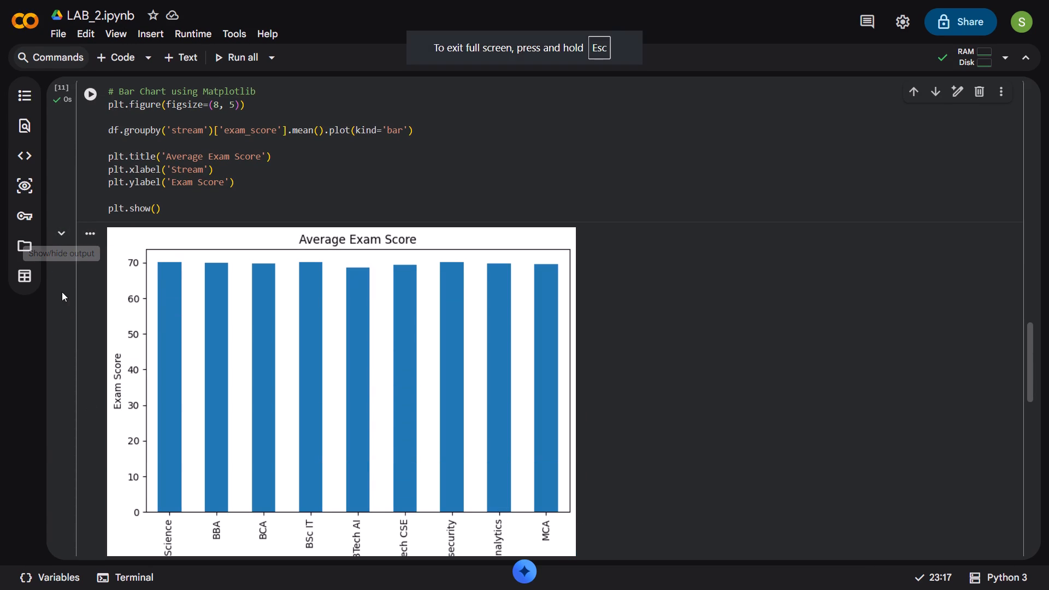
{"action": "scroll", "coordinate": [187, 221], "scroll_direction": "up", "scroll_amount": 1}
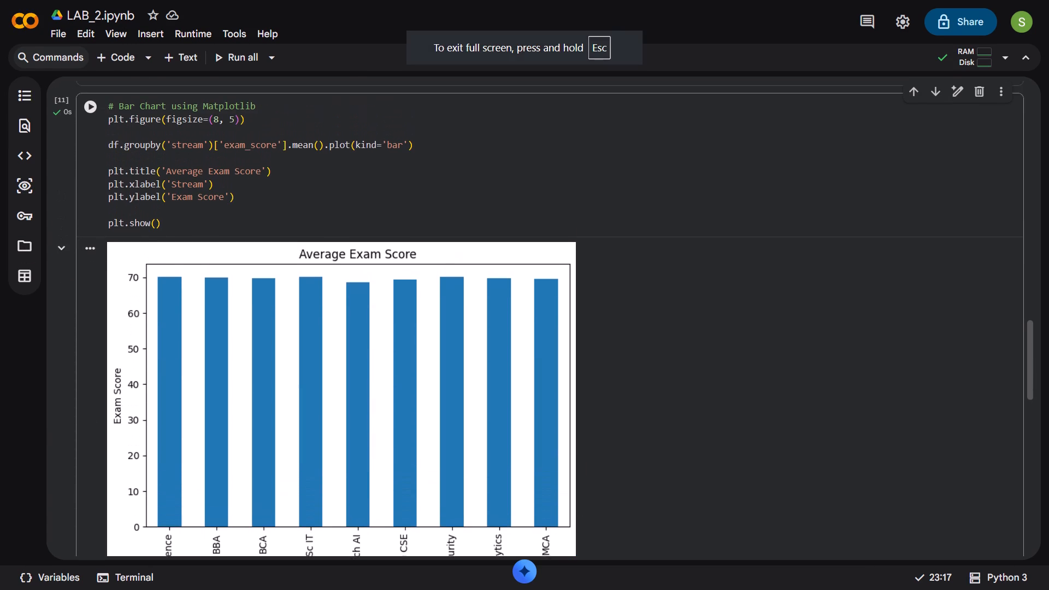
{"action": "scroll", "coordinate": [187, 221], "scroll_direction": "up", "scroll_amount": 1}
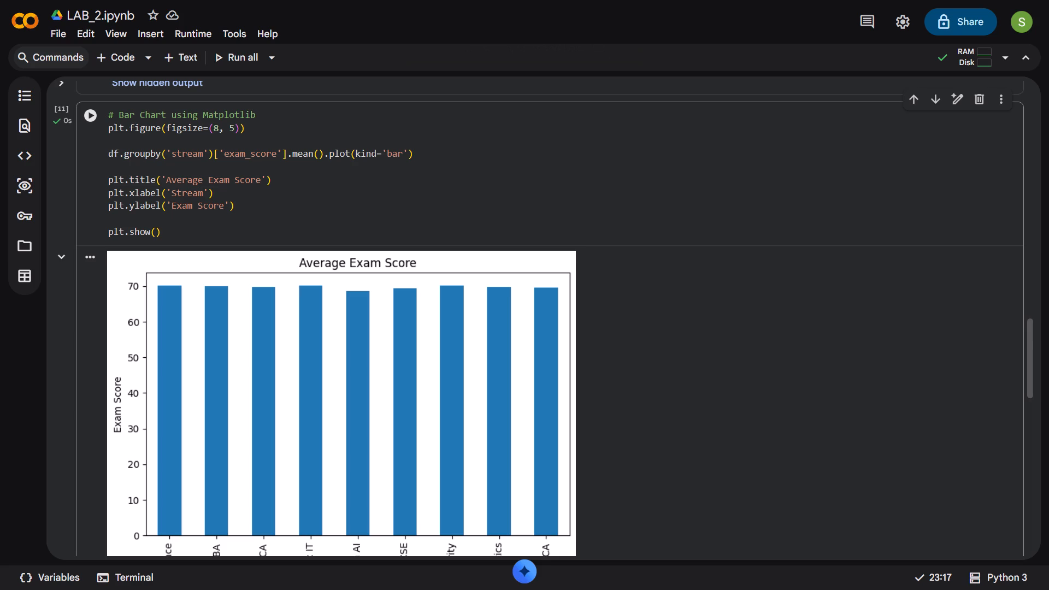
{"action": "key", "text": "Print"}
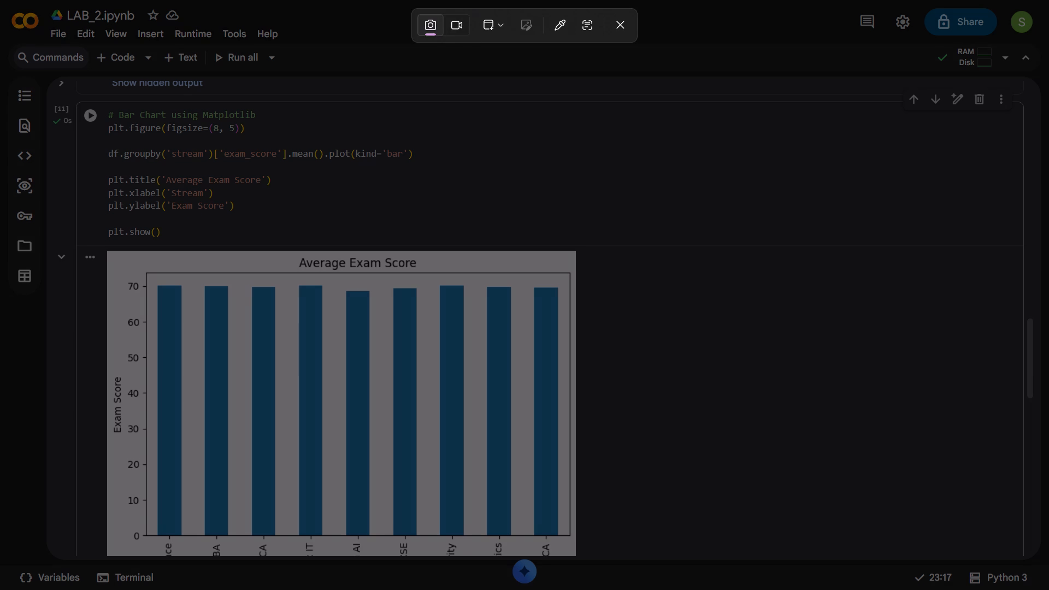
{"action": "left_click", "coordinate": [533, 86]}
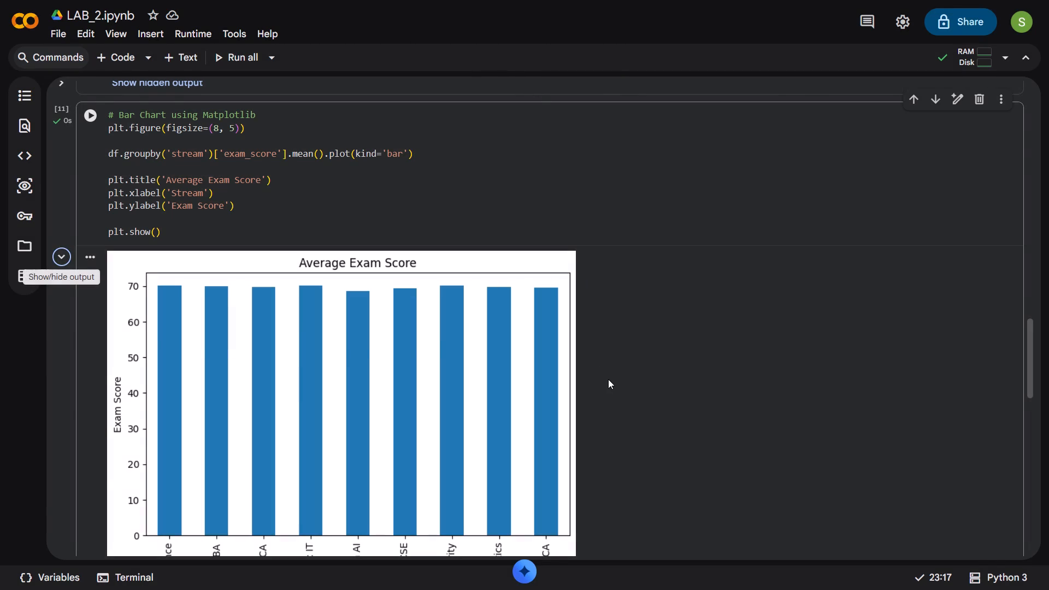
{"action": "key", "text": "F11"}
In the Word report, paste the bar chart screenshot on a new line below the output screenshot, adding a blank line between them.
{"action": "left_click", "coordinate": [760, 565]}
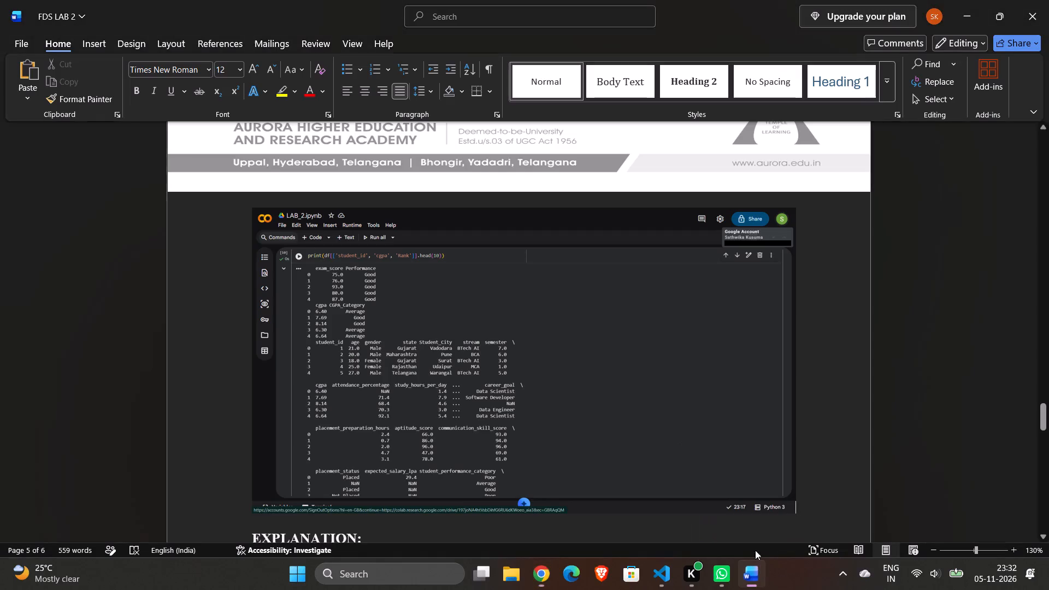
{"action": "scroll", "coordinate": [367, 540], "scroll_direction": "down", "scroll_amount": 2}
{"action": "scroll", "coordinate": [367, 540], "scroll_direction": "up", "scroll_amount": 1}
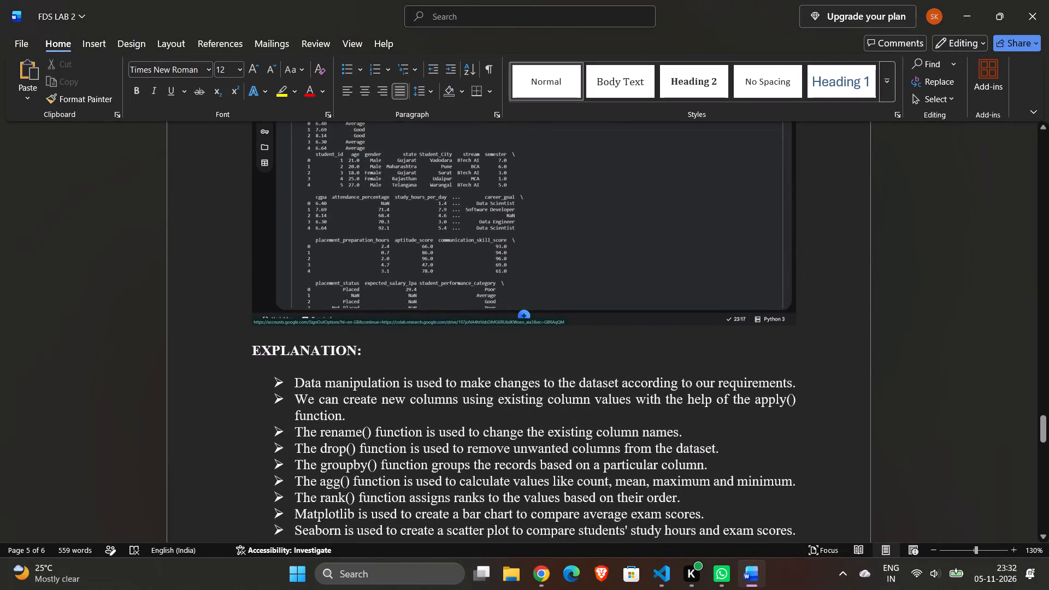
{"action": "key", "text": "Return"}
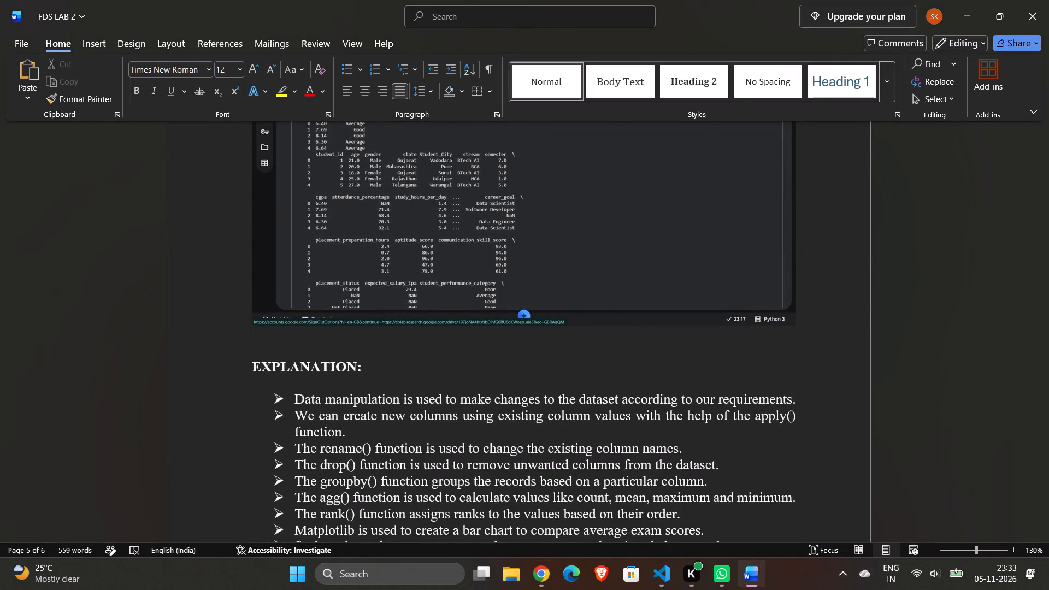
{"action": "key", "text": "ctrl+v"}
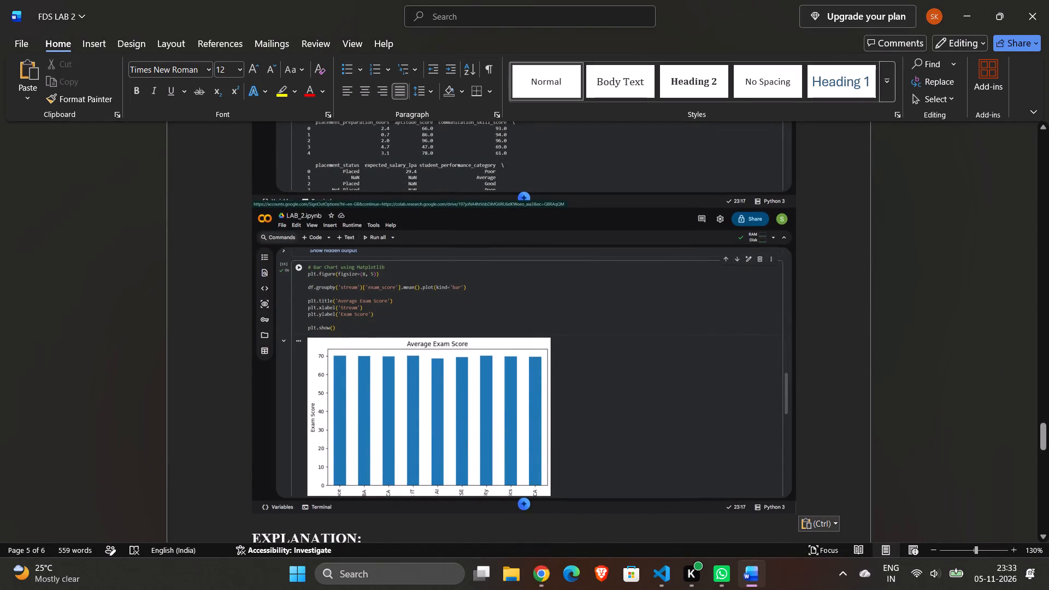
{"action": "left_click", "coordinate": [827, 189]}
{"action": "key", "text": "Return"}
Review the layout of the Manipulating Data section, from its explanation bullets back up to the aim and code screenshot.
{"action": "scroll", "coordinate": [827, 189], "scroll_direction": "down", "scroll_amount": 1}
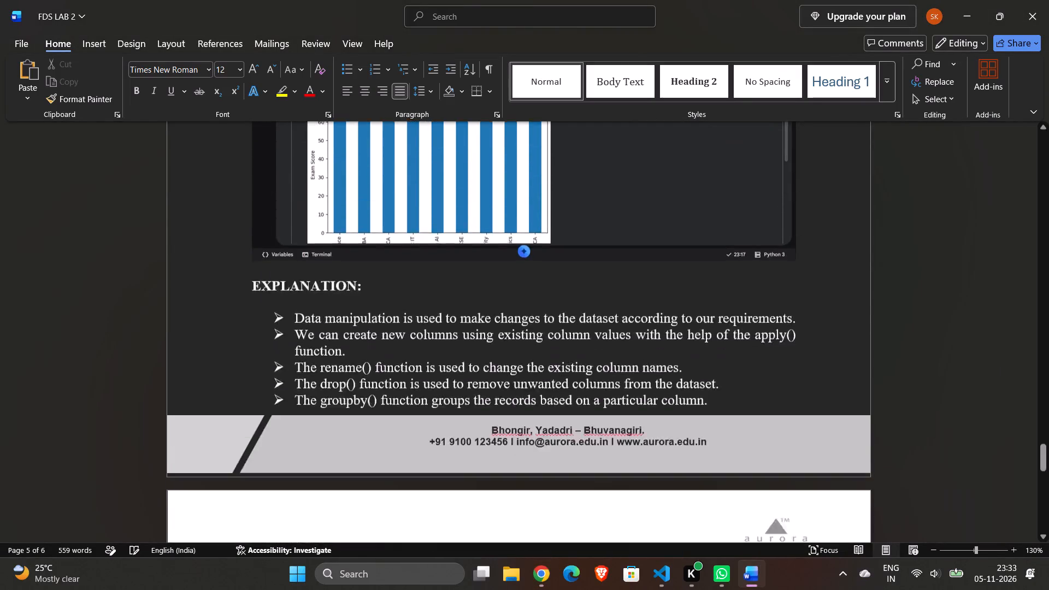
{"action": "scroll", "coordinate": [827, 189], "scroll_direction": "down", "scroll_amount": 1}
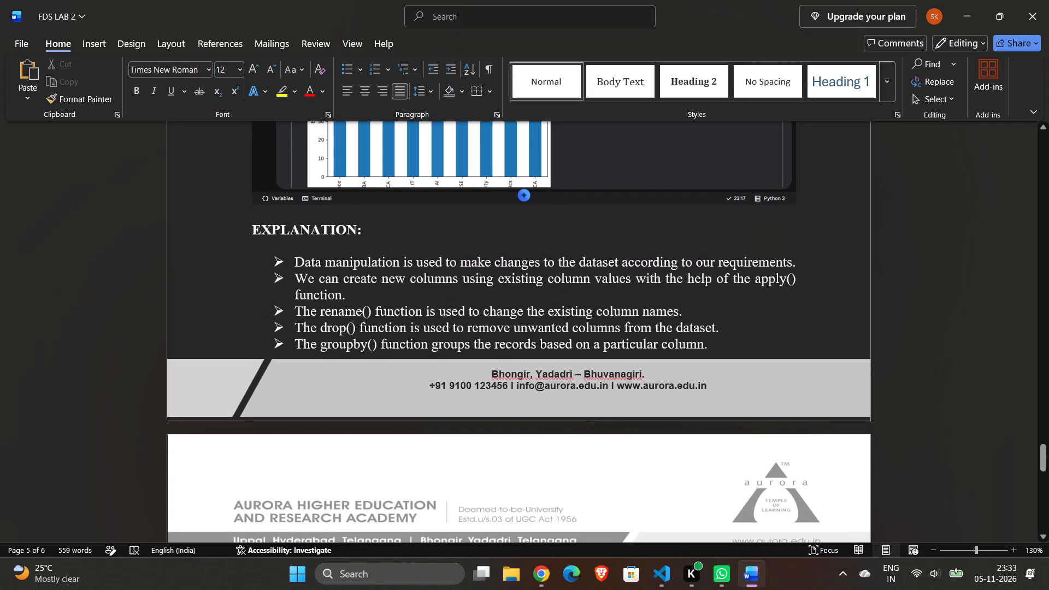
{"action": "scroll", "coordinate": [827, 189], "scroll_direction": "up", "scroll_amount": 2}
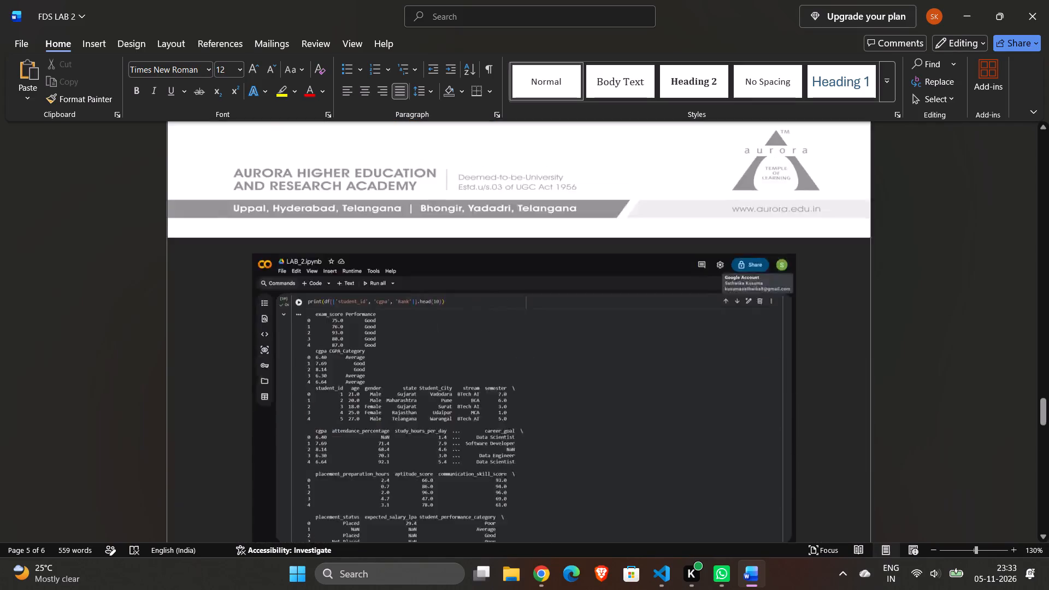
{"action": "scroll", "coordinate": [827, 189], "scroll_direction": "up", "scroll_amount": 8}
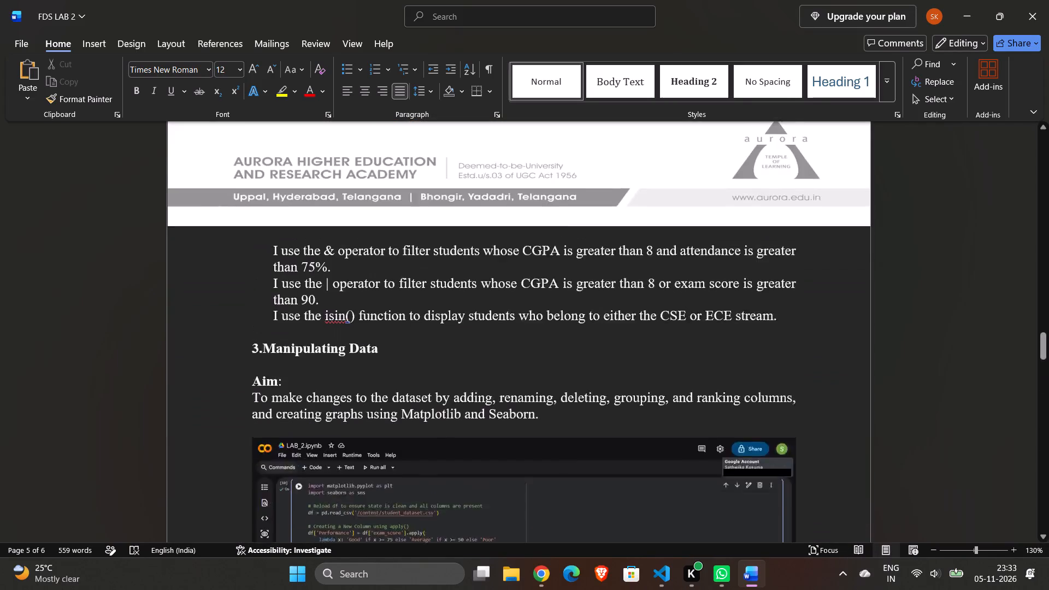
{"action": "scroll", "coordinate": [827, 189], "scroll_direction": "up", "scroll_amount": 2}
{"action": "scroll", "coordinate": [827, 189], "scroll_direction": "down", "scroll_amount": 5}
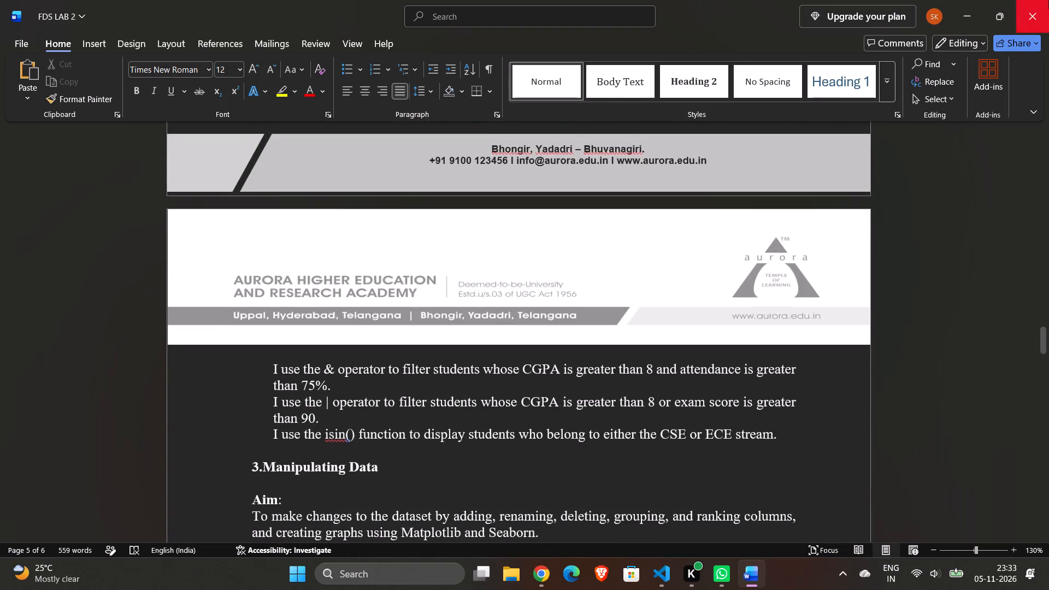
{"action": "scroll", "coordinate": [669, 335], "scroll_direction": "down", "scroll_amount": 2}
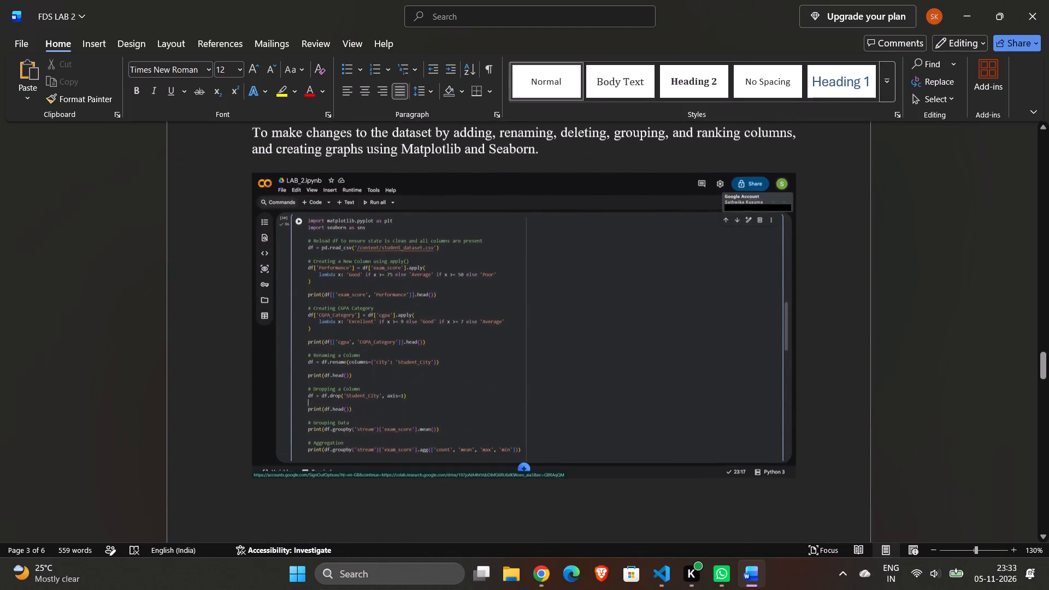
Delete the three notebook screenshots and the surplus blank lines between the Manipulating Data aim and the EXPLANATION heading.
{"action": "right_click", "coordinate": [669, 335]}
{"action": "left_click", "coordinate": [669, 335]}
{"action": "key", "text": "BackSpace"}
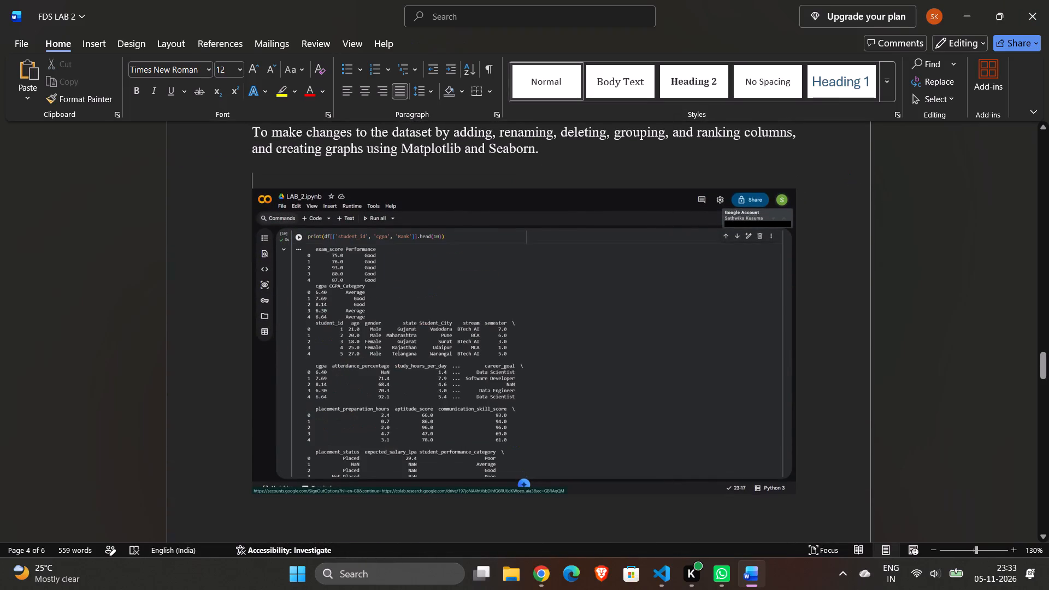
{"action": "left_click", "coordinate": [659, 382]}
{"action": "key", "text": "BackSpace"}
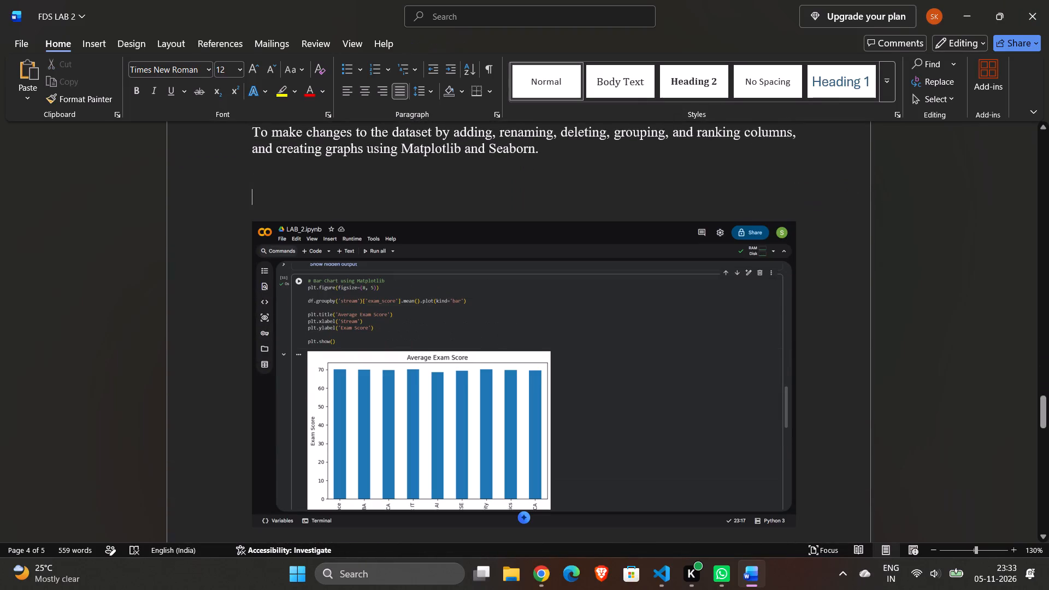
{"action": "left_click", "coordinate": [659, 382]}
{"action": "key", "text": "BackSpace"}
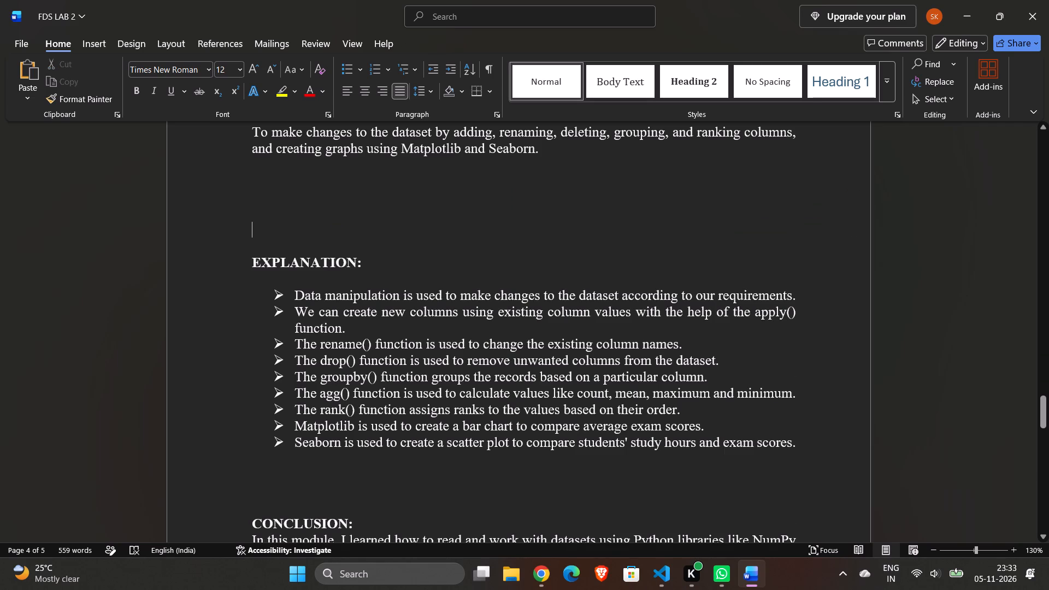
{"action": "key", "text": "BackSpace"}
{"action": "key", "text": "BackSpace"}
{"action": "key", "text": "BackSpace"}
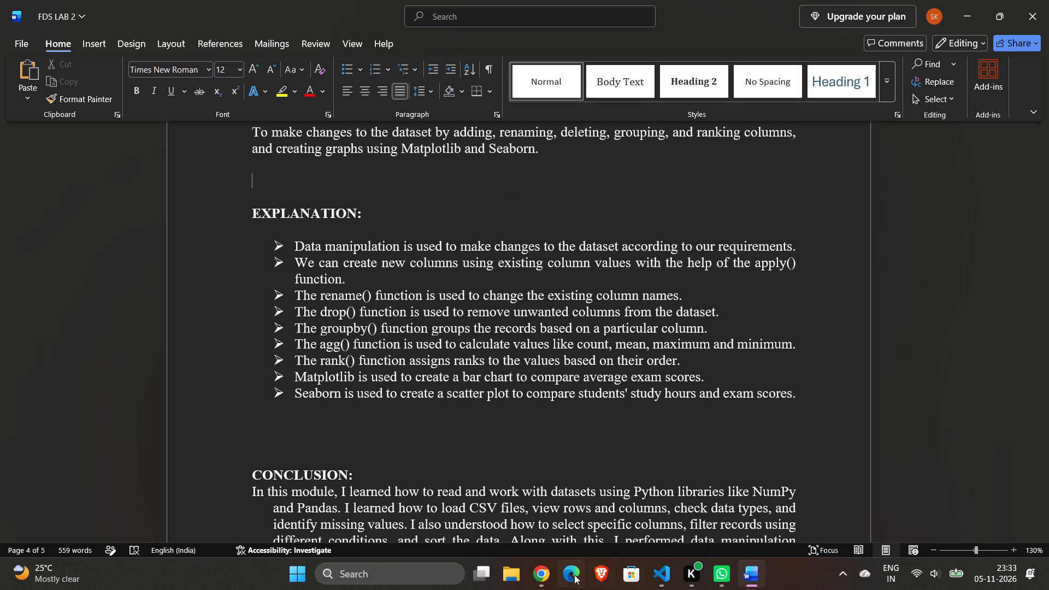
{"action": "left_click", "coordinate": [549, 571]}
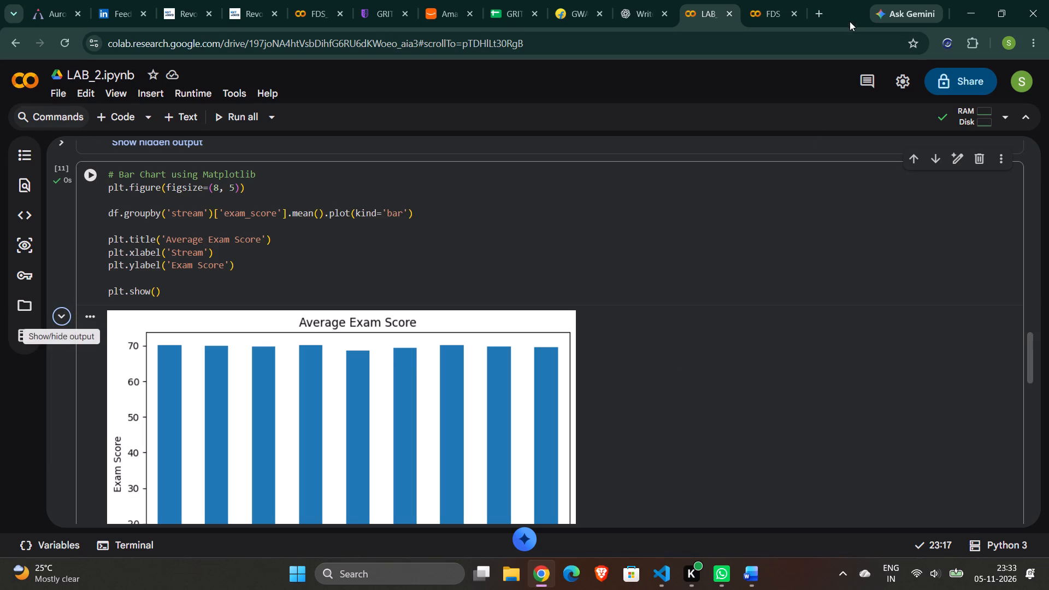
{"action": "left_click", "coordinate": [772, 0]}
{"action": "scroll", "coordinate": [297, 312], "scroll_direction": "down", "scroll_amount": 2}
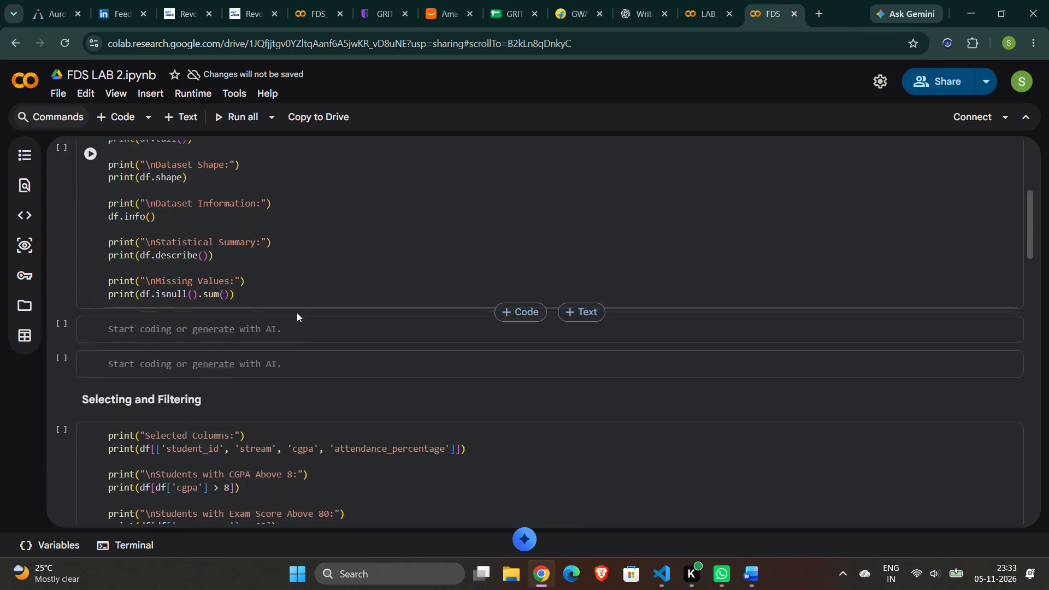
{"action": "scroll", "coordinate": [297, 312], "scroll_direction": "down", "scroll_amount": 5}
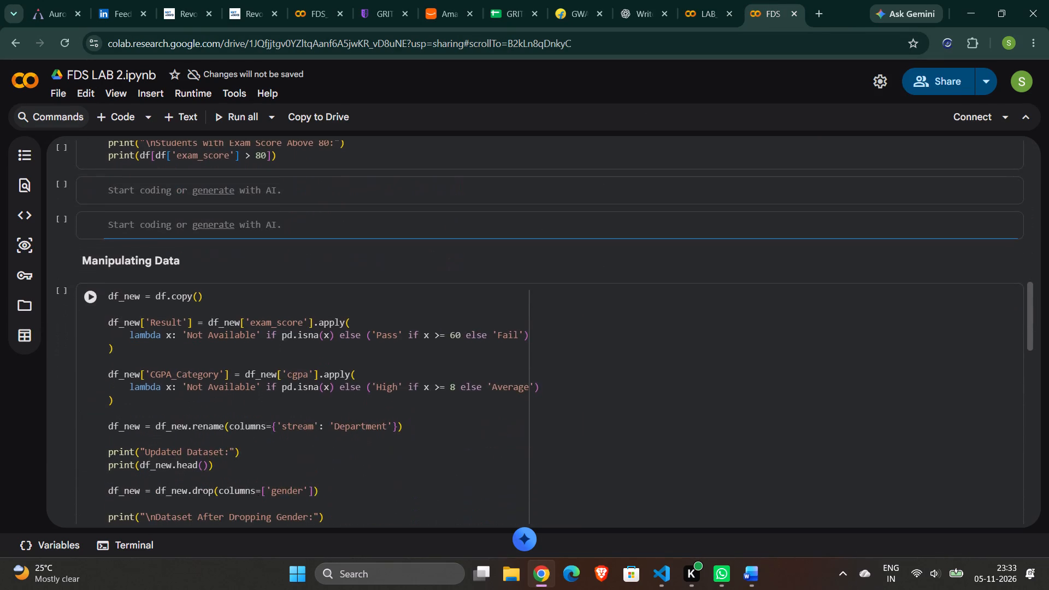
{"action": "scroll", "coordinate": [297, 312], "scroll_direction": "down", "scroll_amount": 4}
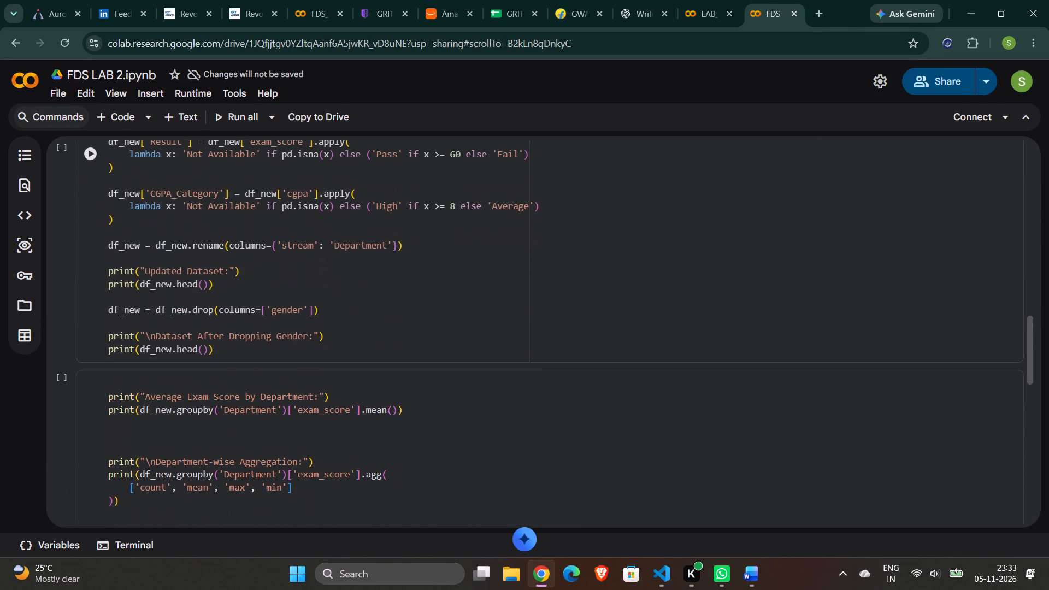
{"action": "scroll", "coordinate": [380, 269], "scroll_direction": "down", "scroll_amount": 1}
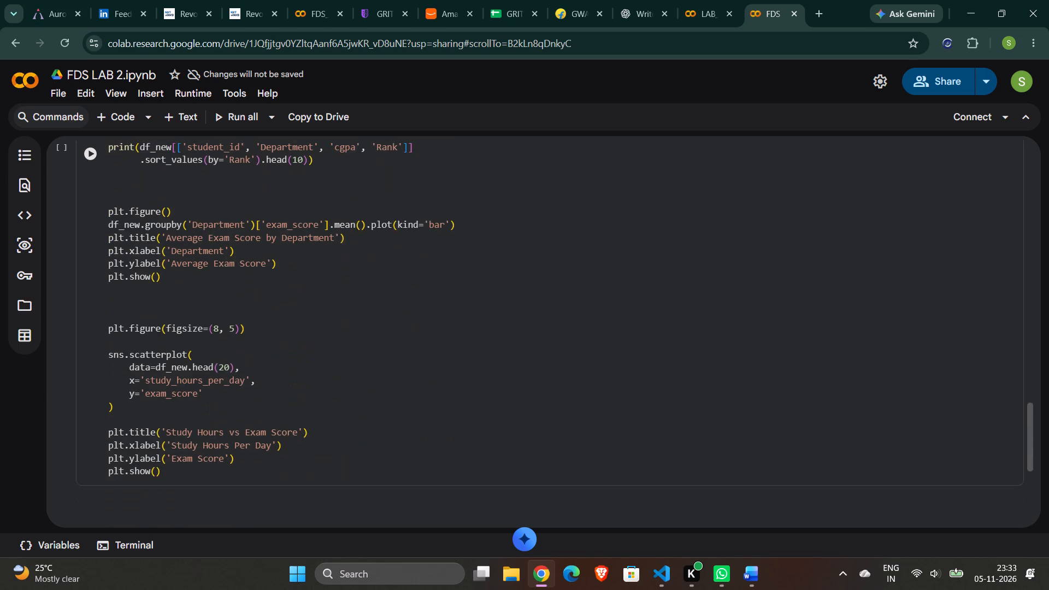
{"action": "scroll", "coordinate": [380, 269], "scroll_direction": "down", "scroll_amount": 1}
{"action": "scroll", "coordinate": [380, 269], "scroll_direction": "up", "scroll_amount": 4}
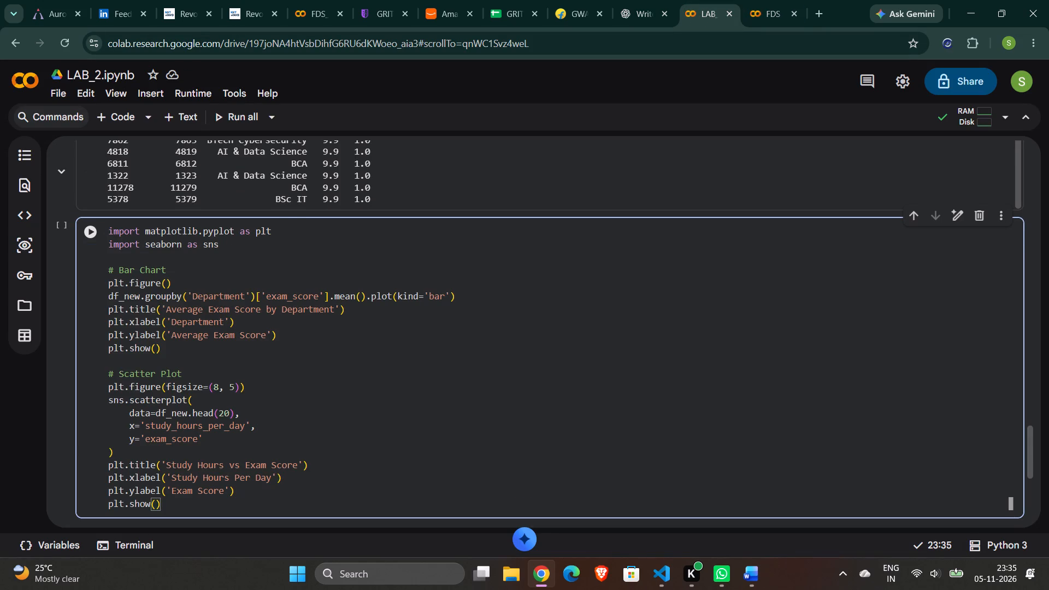
Remove the matplotlib.pyplot and seaborn import lines from the data visualization cell and run it.
{"action": "left_click_drag", "start_coordinate": [227, 253], "coordinate": [103, 231]}
{"action": "key", "text": "BackSpace"}
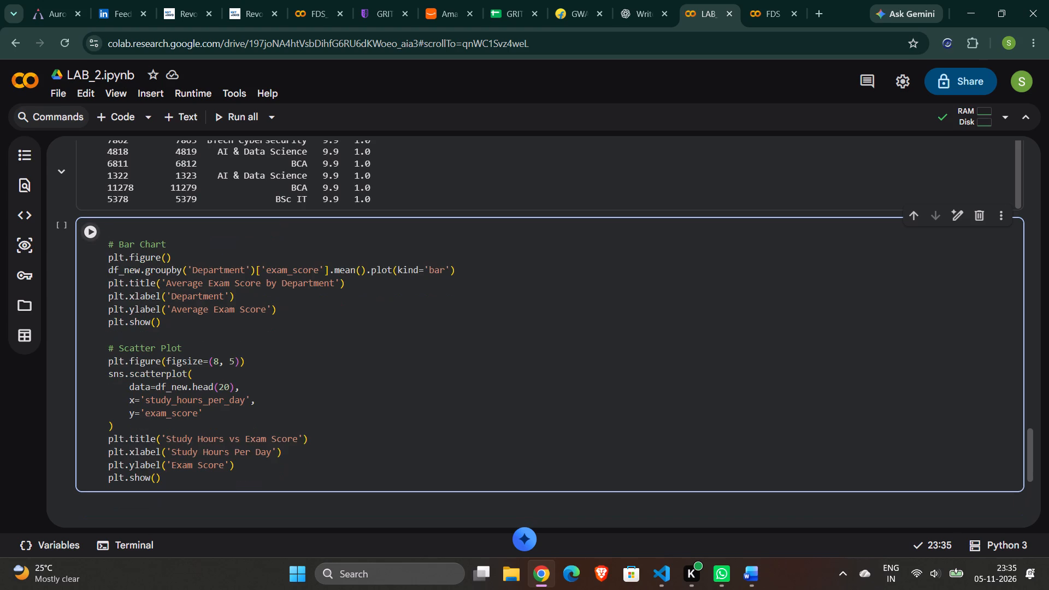
{"action": "key", "text": "BackSpace"}
{"action": "left_click", "coordinate": [88, 227]}
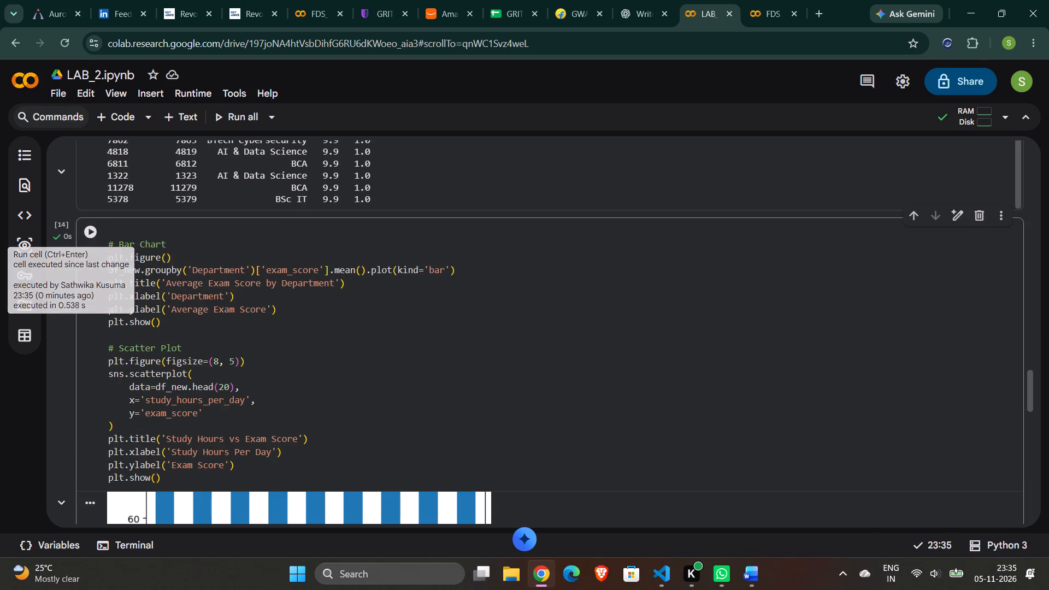
Delete the blank line above the "# Bar Chart" comment in the data visualization cell.
{"action": "left_click", "coordinate": [121, 230]}
{"action": "left_click", "coordinate": [110, 242]}
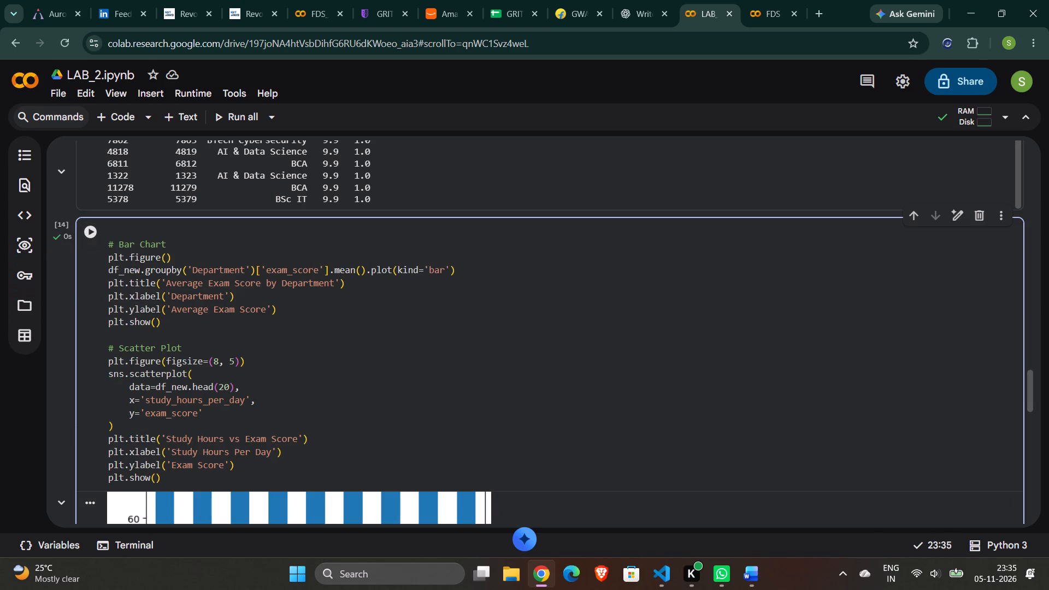
{"action": "key", "text": "BackSpace"}
Capture a full-screen screenshot of the data manipulation cell's code, from df_new = df.copy() to the student ranking line.
{"action": "scroll", "coordinate": [162, 200], "scroll_direction": "up", "scroll_amount": 8}
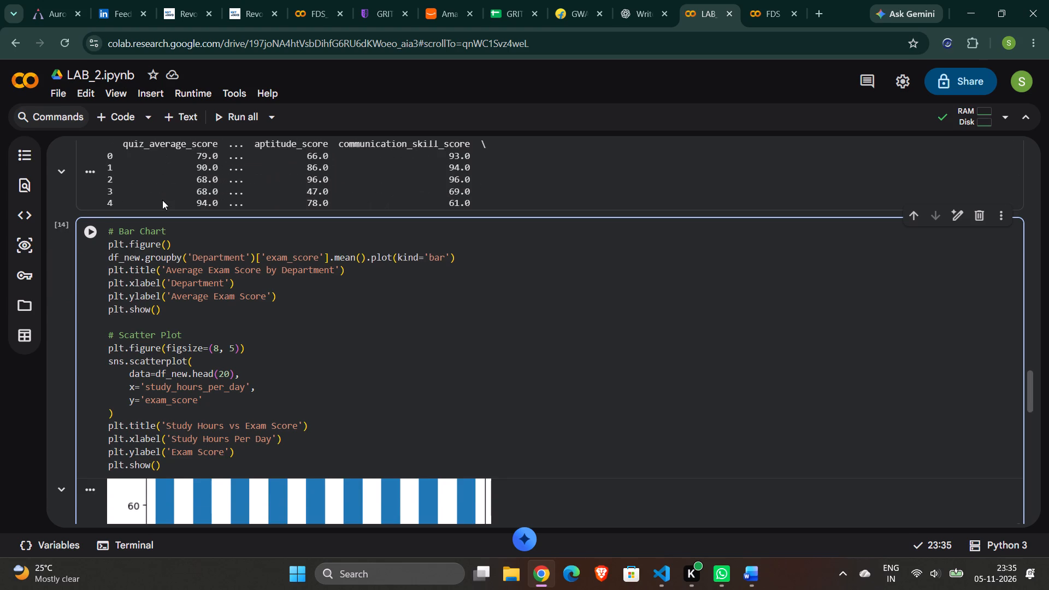
{"action": "scroll", "coordinate": [373, 205], "scroll_direction": "up", "scroll_amount": 12}
{"action": "scroll", "coordinate": [373, 205], "scroll_direction": "down", "scroll_amount": 1}
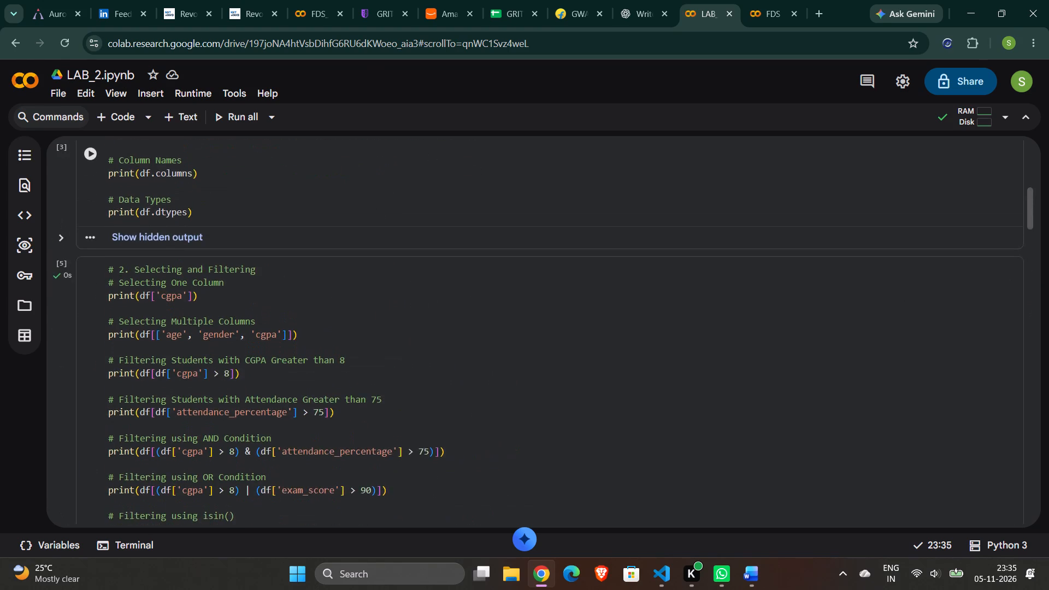
{"action": "scroll", "coordinate": [373, 205], "scroll_direction": "down", "scroll_amount": 2}
{"action": "scroll", "coordinate": [373, 205], "scroll_direction": "up", "scroll_amount": 4}
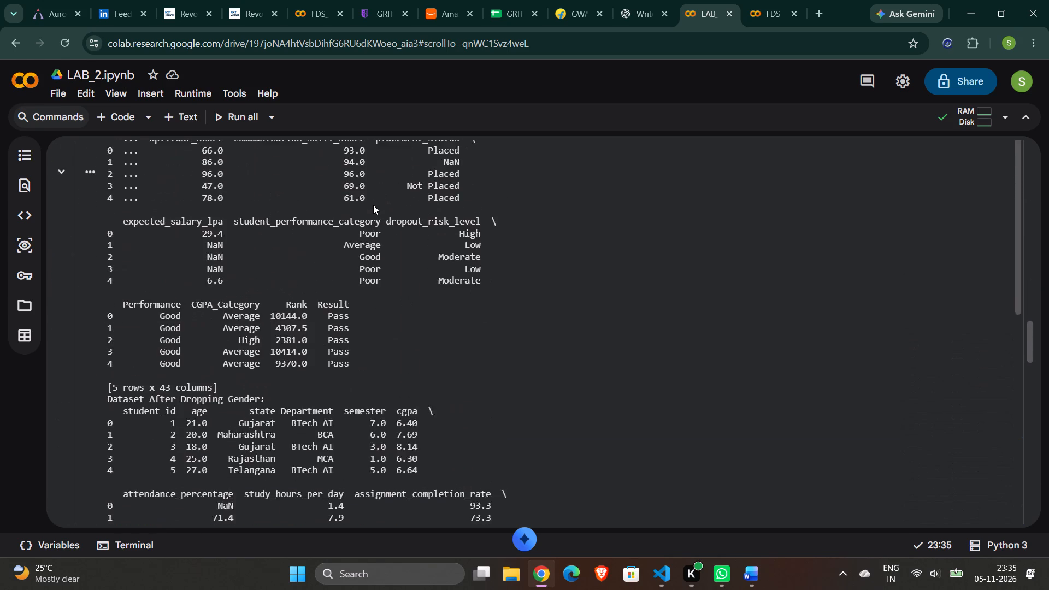
{"action": "scroll", "coordinate": [373, 205], "scroll_direction": "up", "scroll_amount": 5}
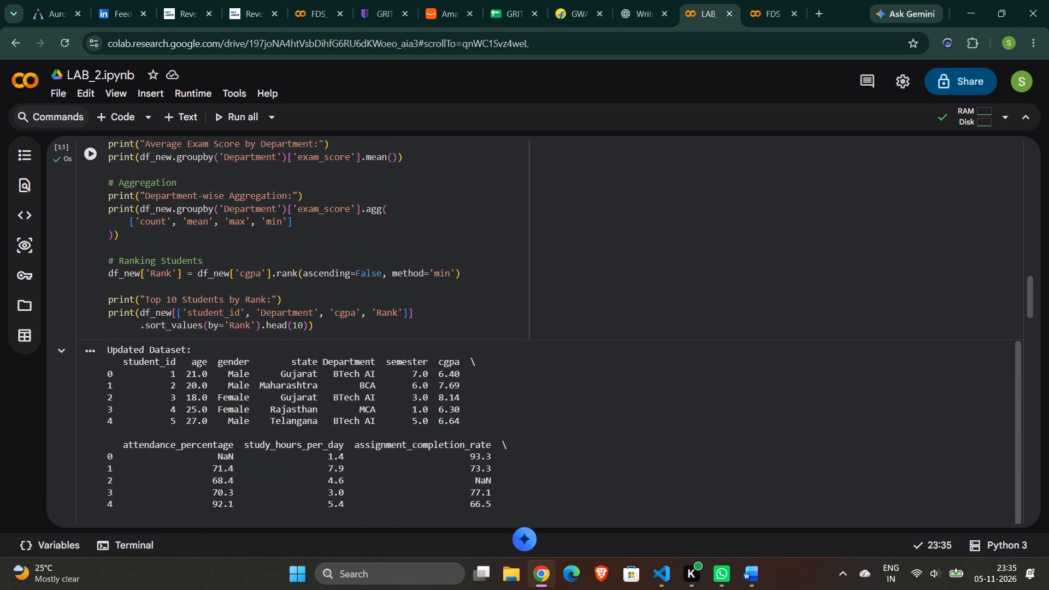
{"action": "key", "text": "F11"}
{"action": "scroll", "coordinate": [373, 205], "scroll_direction": "up", "scroll_amount": 2}
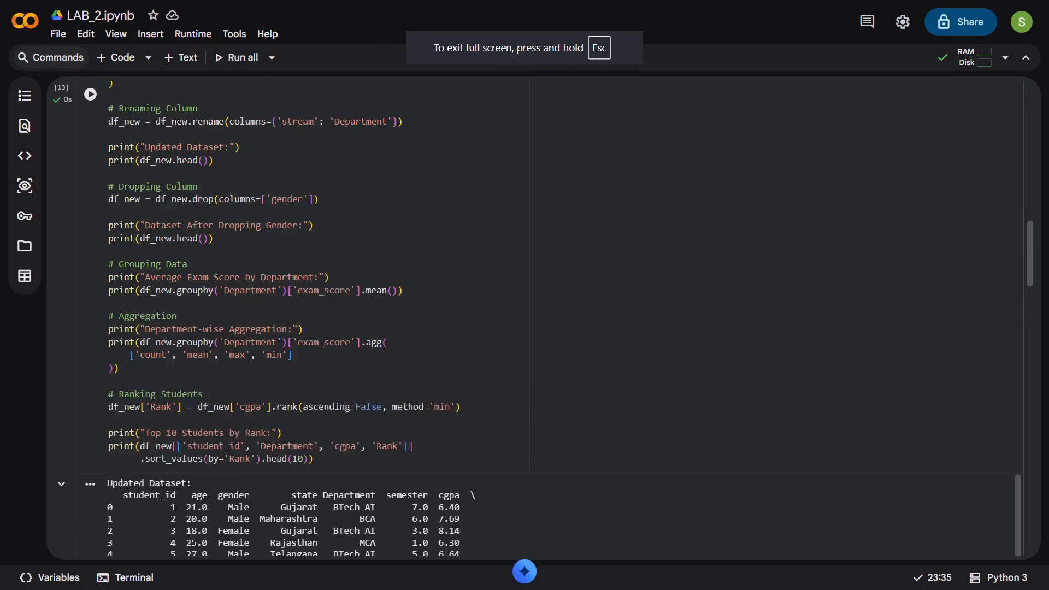
{"action": "scroll", "coordinate": [373, 205], "scroll_direction": "up", "scroll_amount": 3}
{"action": "scroll", "coordinate": [373, 205], "scroll_direction": "down", "scroll_amount": 1}
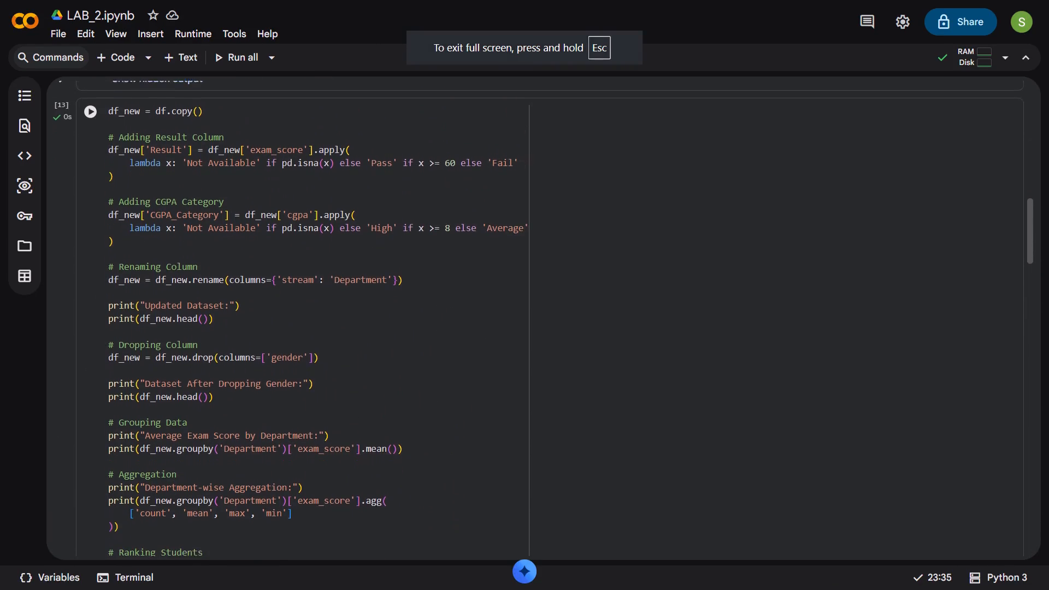
{"action": "scroll", "coordinate": [373, 205], "scroll_direction": "down", "scroll_amount": 2}
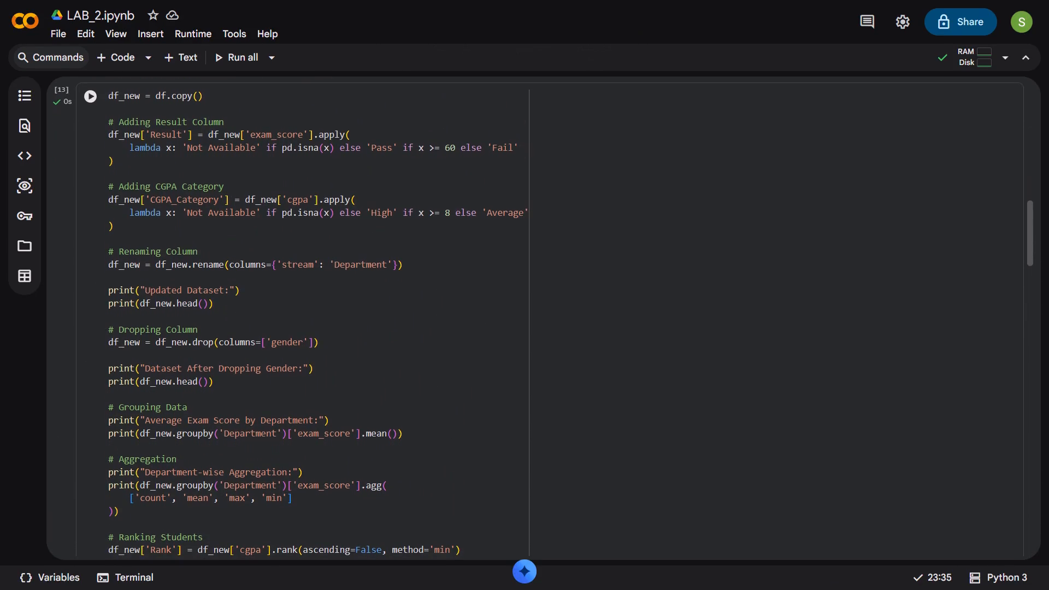
{"action": "scroll", "coordinate": [406, 214], "scroll_direction": "down", "scroll_amount": 1}
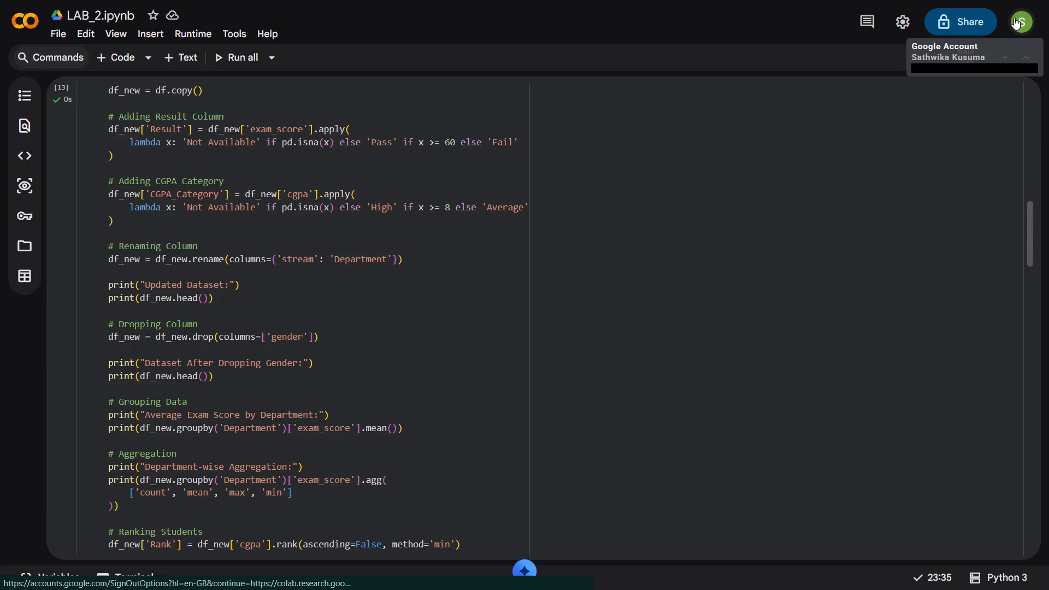
{"action": "key", "text": "Print"}
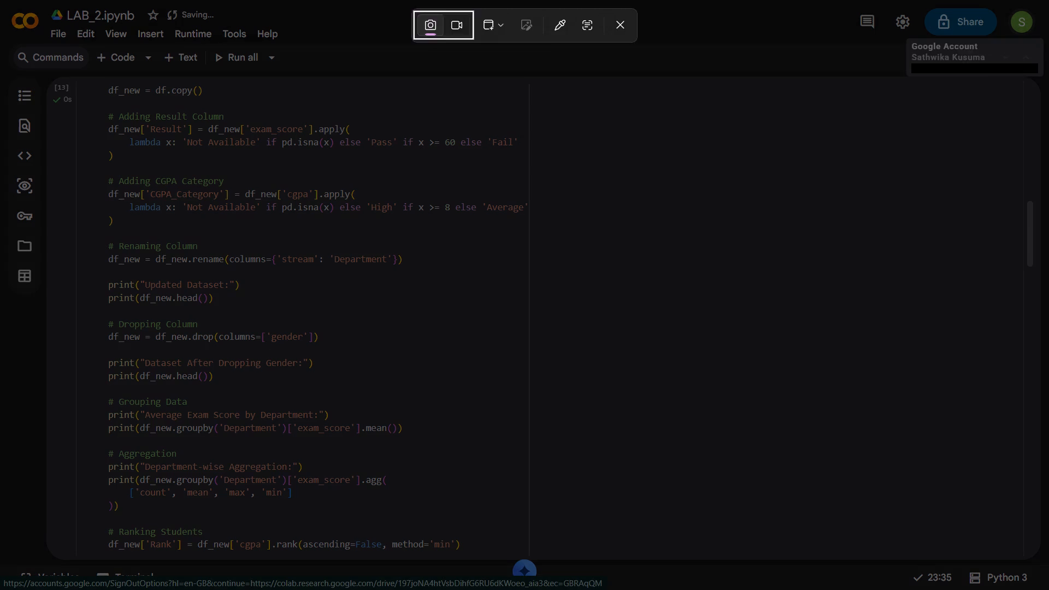
{"action": "left_click", "coordinate": [1023, 18]}
{"action": "key", "text": "F11"}
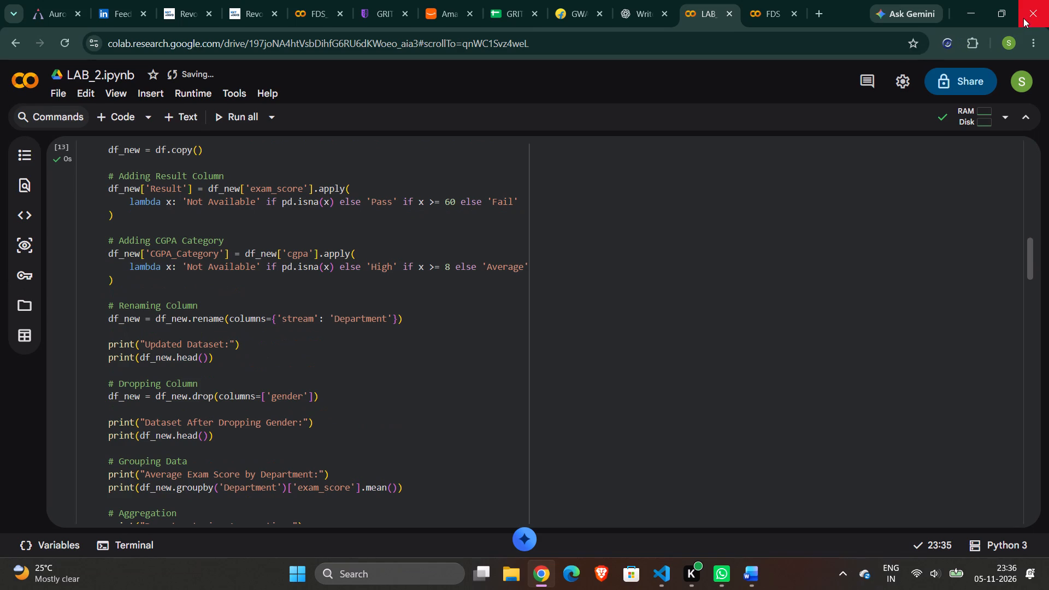
In the FDS LAB 2 Word report, paste the code screenshot above the last EXPLANATION heading and add an empty line below it.
{"action": "left_click", "coordinate": [744, 573]}
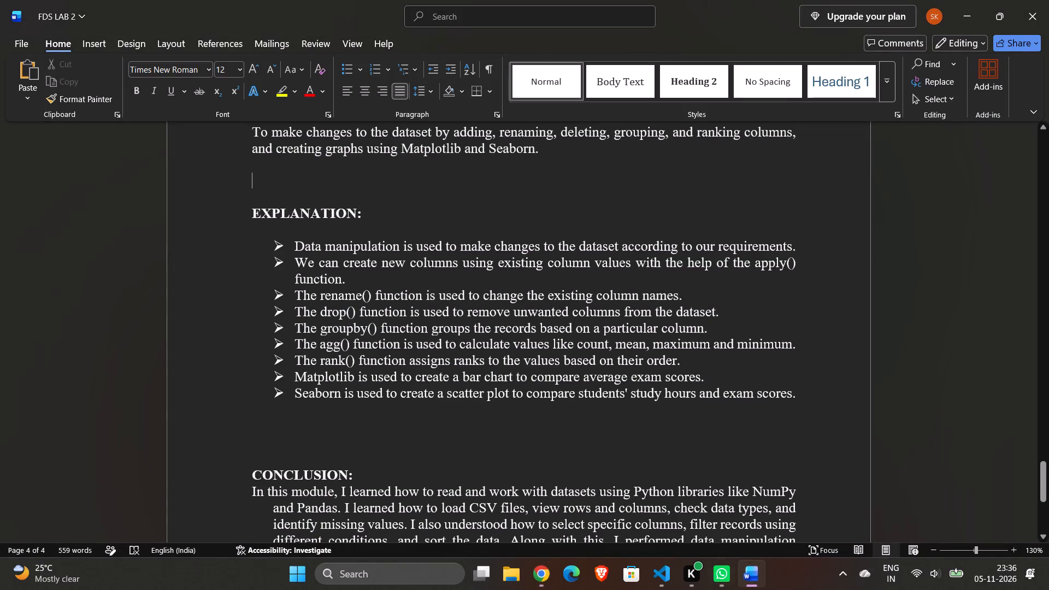
{"action": "key", "text": "ctrl+v"}
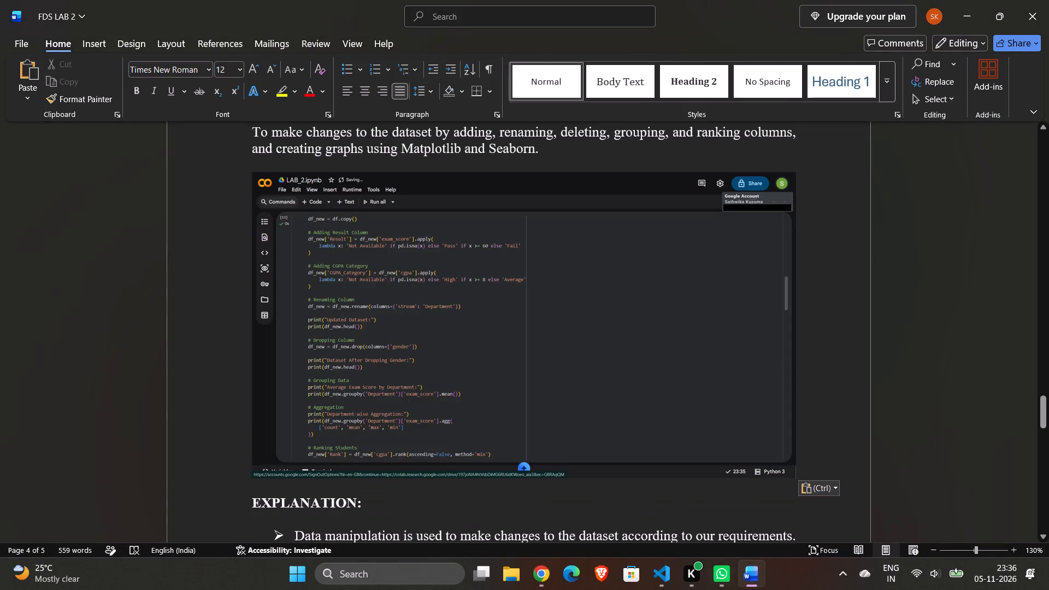
{"action": "key", "text": "Return"}
{"action": "key", "text": "Return"}
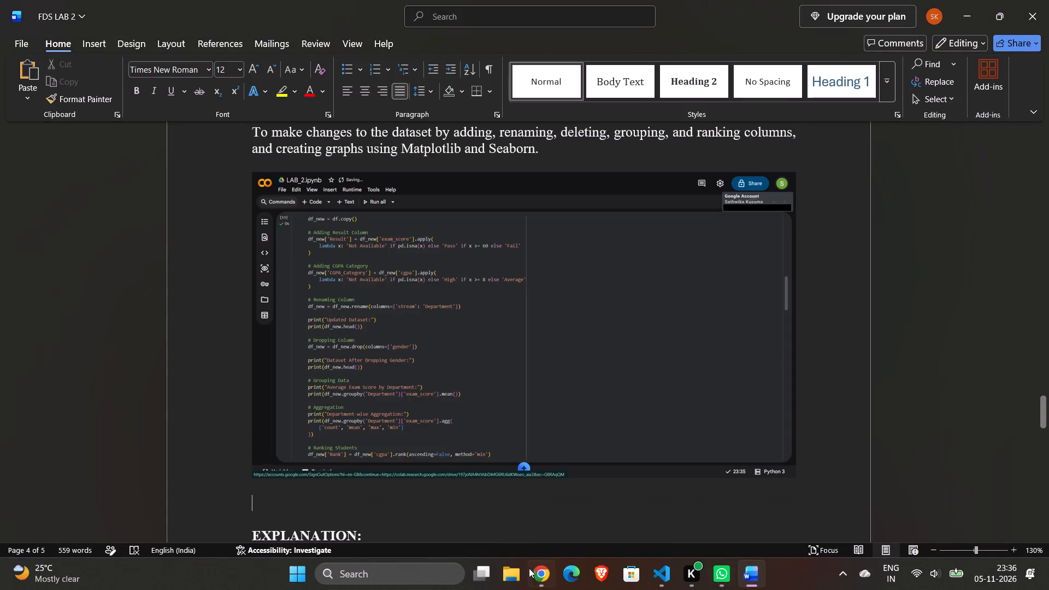
Capture a full-screen screenshot of the data manipulation cell's output in the LAB_2 Colab notebook, starting at "Updated Dataset:".
{"action": "left_click", "coordinate": [532, 567]}
{"action": "scroll", "coordinate": [447, 436], "scroll_direction": "down", "scroll_amount": 4}
{"action": "scroll", "coordinate": [447, 436], "scroll_direction": "up", "scroll_amount": 1}
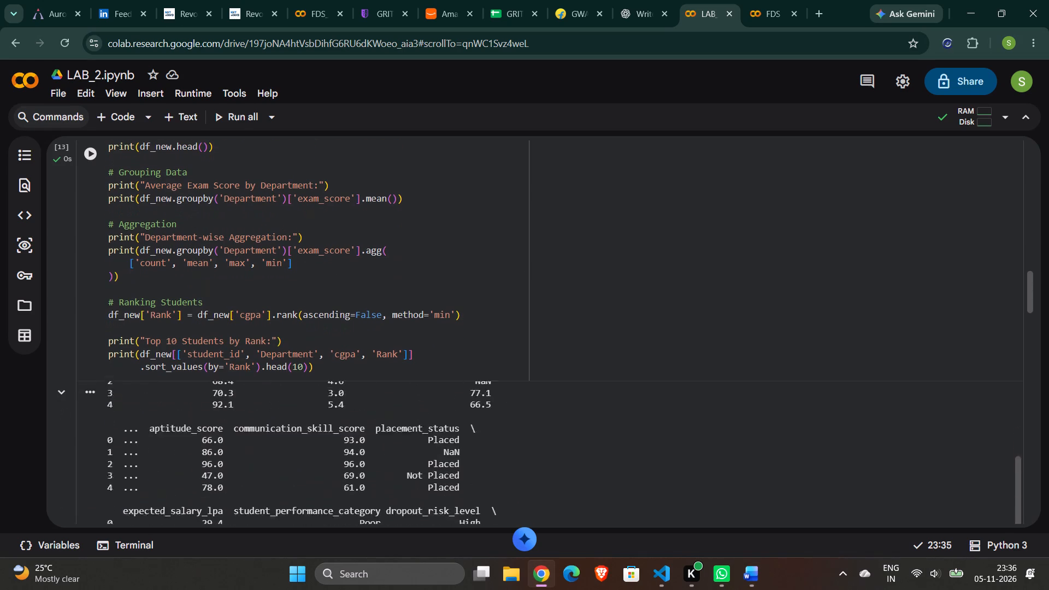
{"action": "scroll", "coordinate": [447, 436], "scroll_direction": "up", "scroll_amount": 1}
{"action": "scroll", "coordinate": [486, 369], "scroll_direction": "up", "scroll_amount": 3}
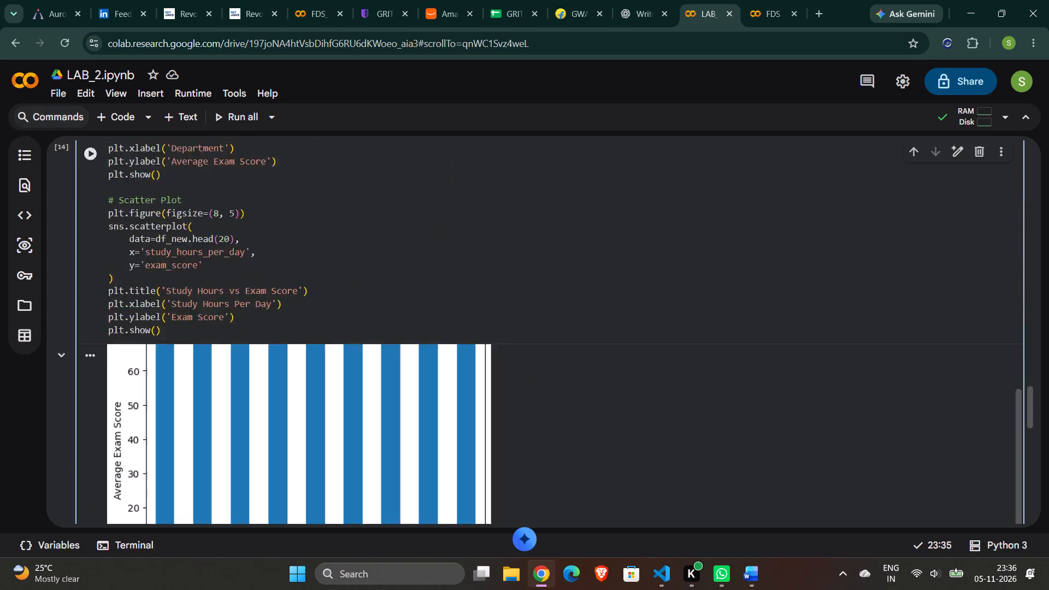
{"action": "scroll", "coordinate": [486, 369], "scroll_direction": "up", "scroll_amount": 5}
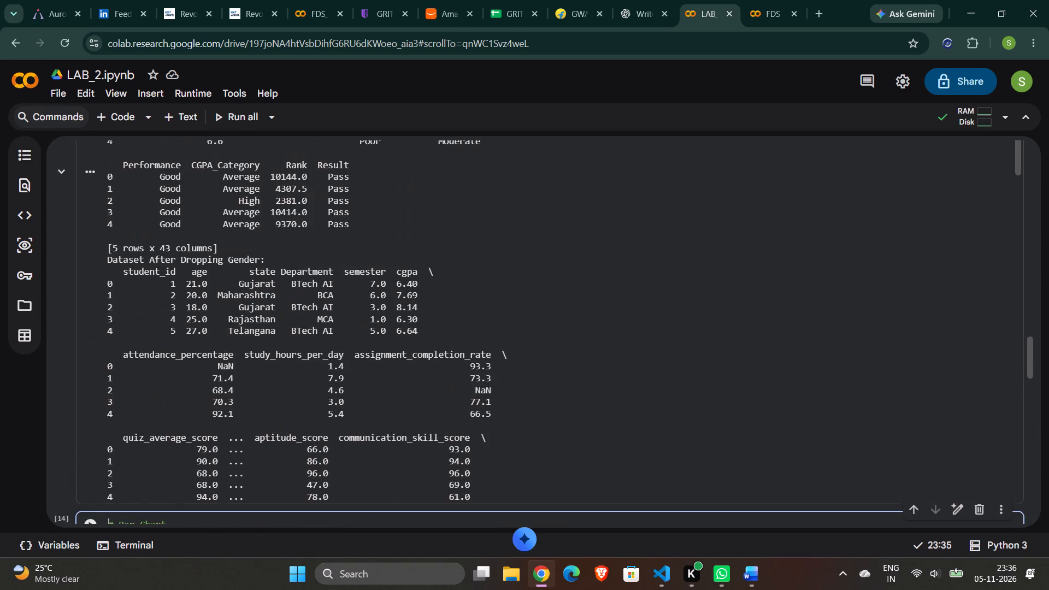
{"action": "scroll", "coordinate": [486, 369], "scroll_direction": "up", "scroll_amount": 4}
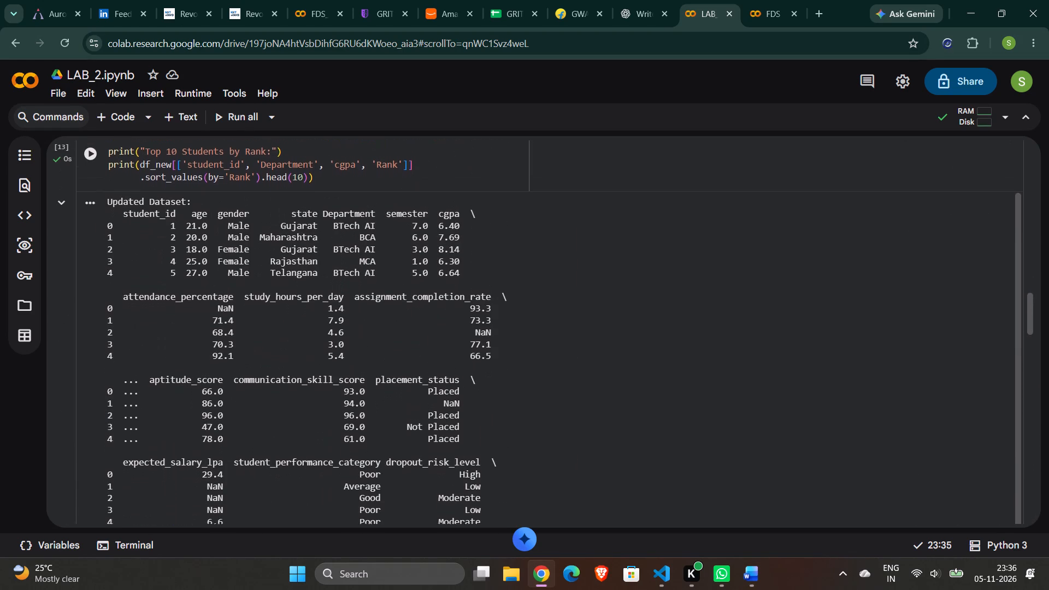
{"action": "key", "text": "F11"}
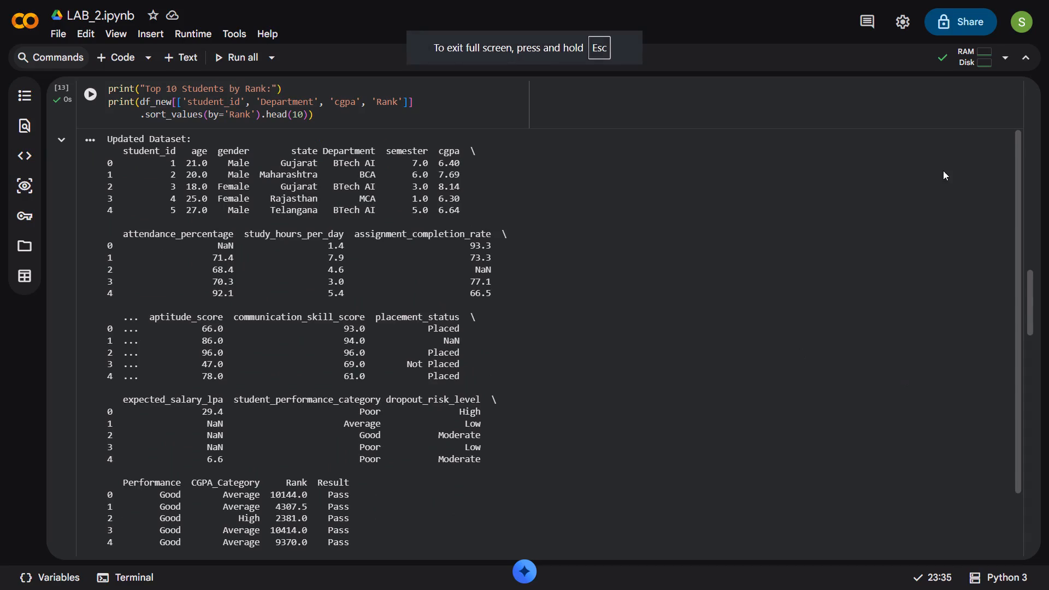
{"action": "key", "text": "Print"}
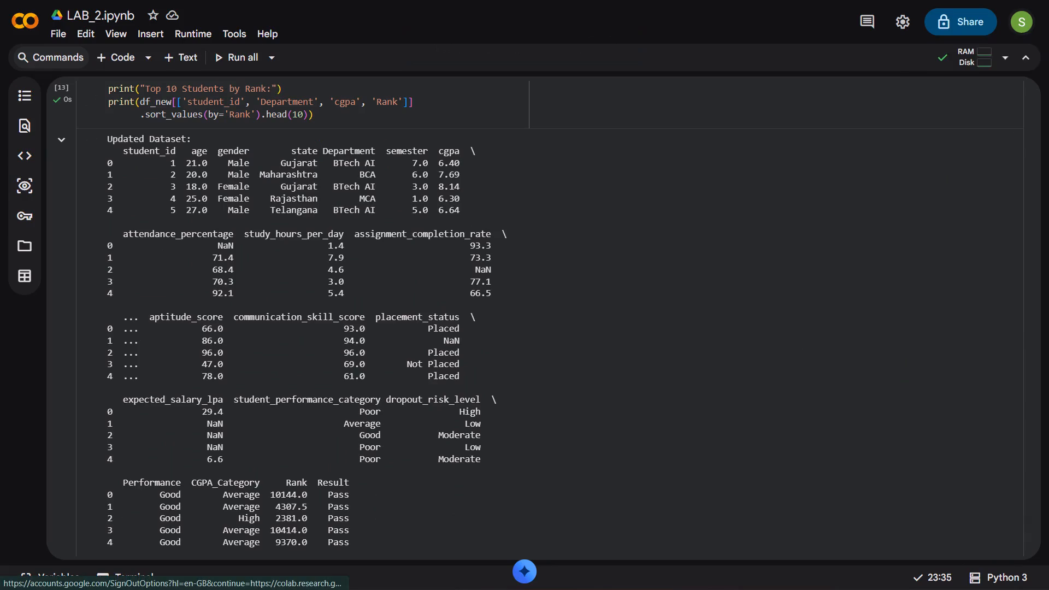
{"action": "left_click", "coordinate": [1025, 26]}
{"action": "key", "text": "F11"}
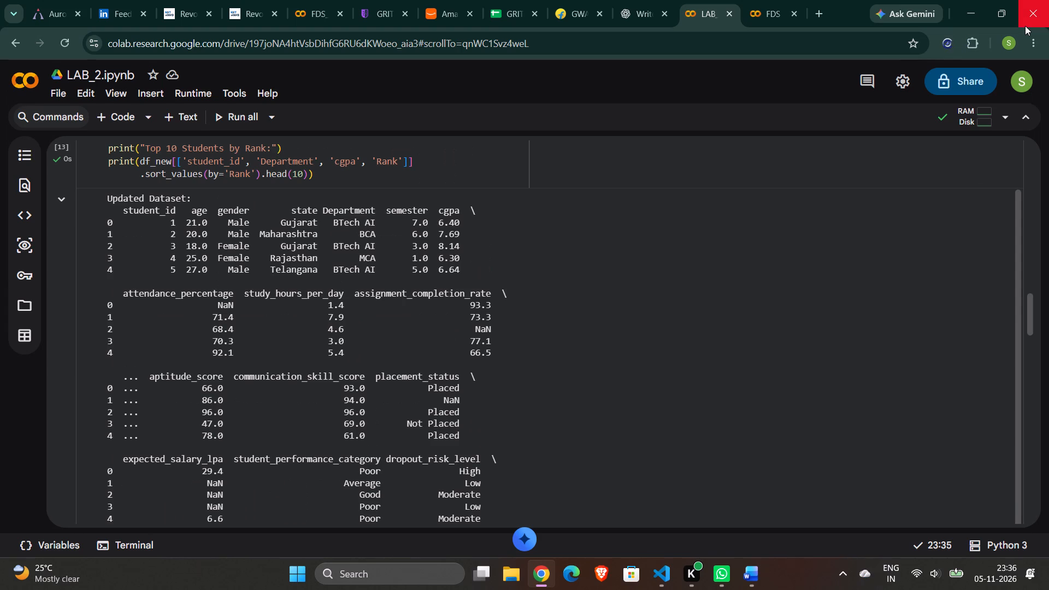
Paste the output screenshot below the code screenshot in the FDS LAB 2 Word report.
{"action": "left_click", "coordinate": [747, 580]}
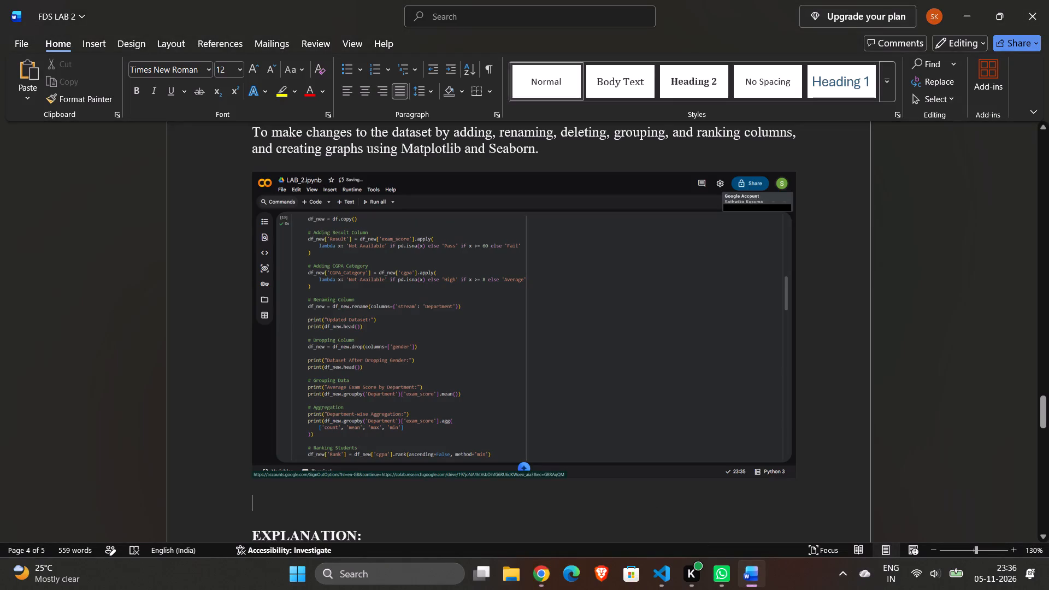
{"action": "key", "text": "ctrl+v"}
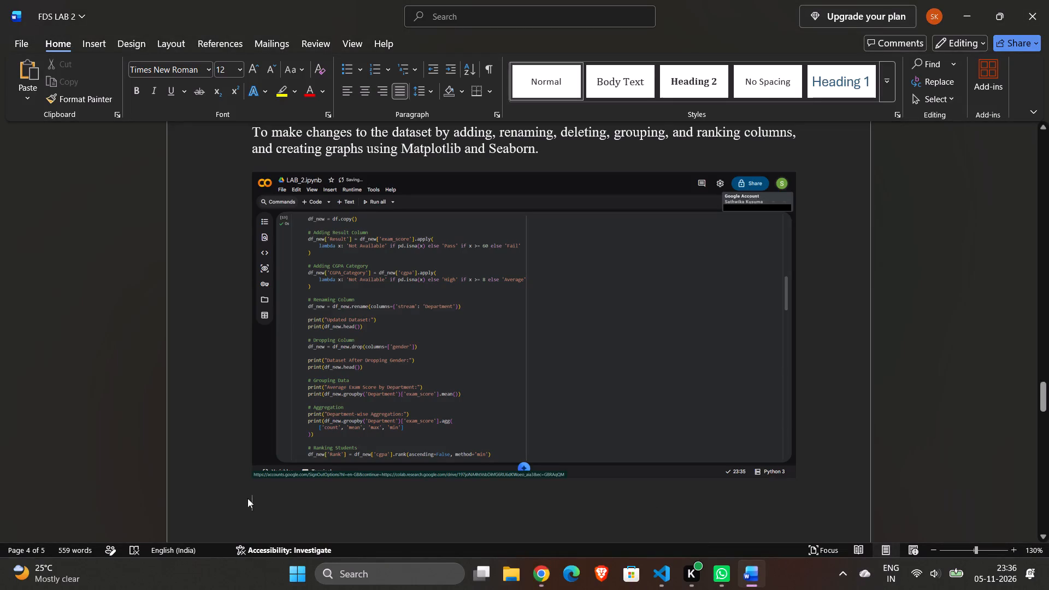
{"action": "scroll", "coordinate": [247, 498], "scroll_direction": "down", "scroll_amount": 3}
{"action": "scroll", "coordinate": [247, 498], "scroll_direction": "up", "scroll_amount": 2}
{"action": "scroll", "coordinate": [247, 498], "scroll_direction": "down", "scroll_amount": 1}
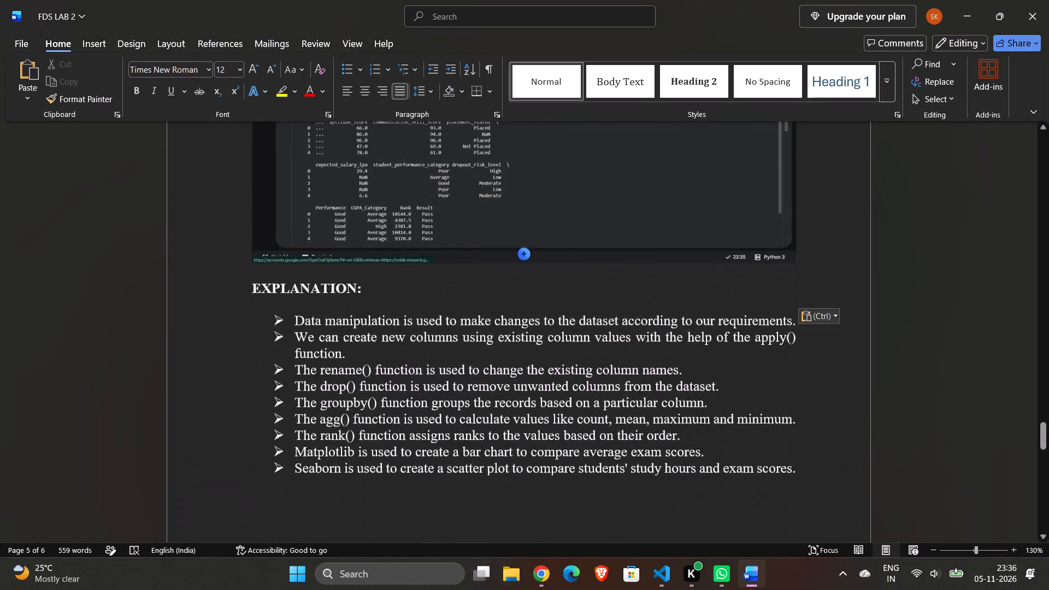
{"action": "scroll", "coordinate": [247, 498], "scroll_direction": "down", "scroll_amount": 1}
{"action": "left_click_drag", "start_coordinate": [249, 144], "coordinate": [308, 588]}
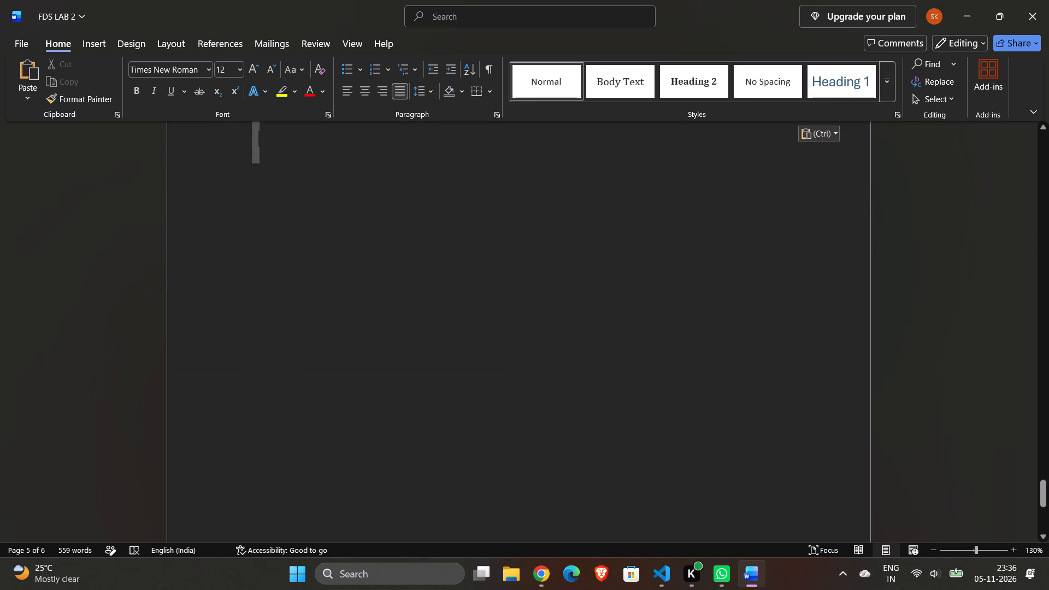
{"action": "left_click_drag", "start_coordinate": [308, 588], "coordinate": [324, 69]}
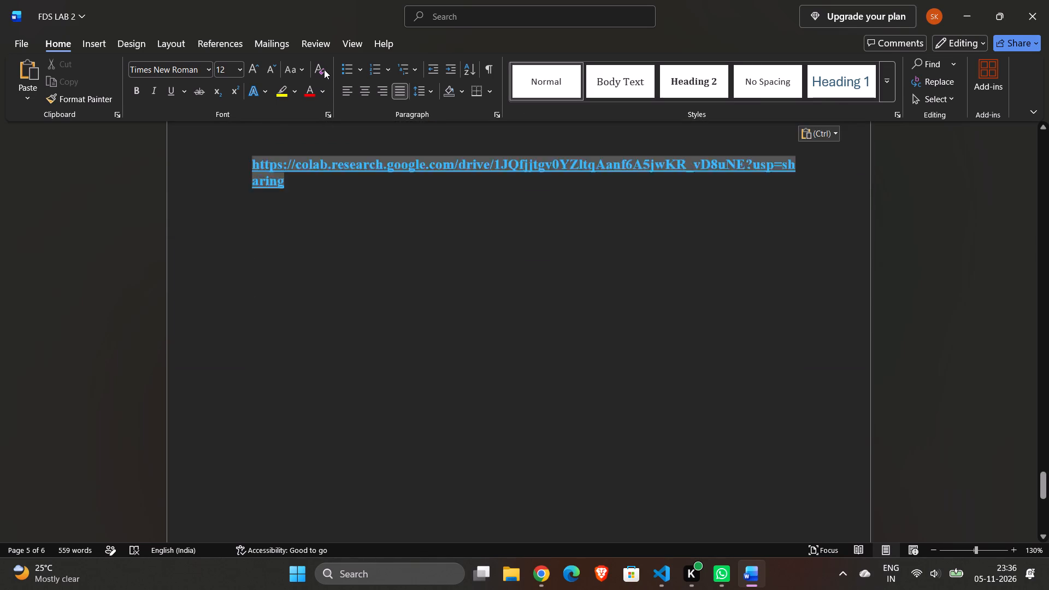
{"action": "left_click_drag", "start_coordinate": [324, 69], "coordinate": [399, 311]}
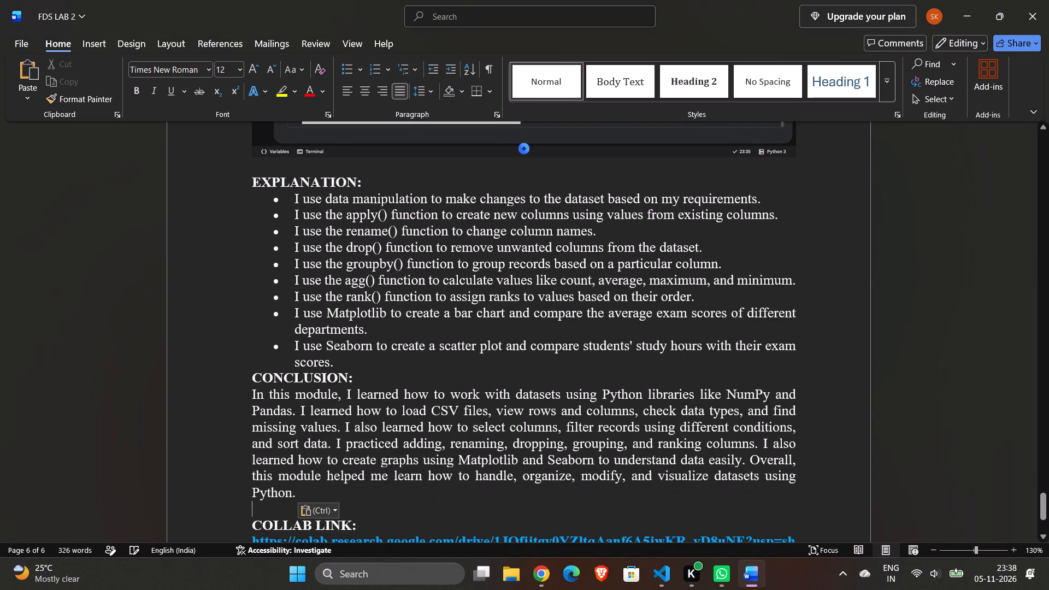
Remove the bullets and extra indent from the Seaborn, Matplotlib and rank() lines of the pasted EXPLANATION list.
{"action": "left_click", "coordinate": [290, 350]}
{"action": "key", "text": "BackSpace"}
{"action": "key", "text": "BackSpace"}
{"action": "key", "text": "Up"}
{"action": "key", "text": "Up"}
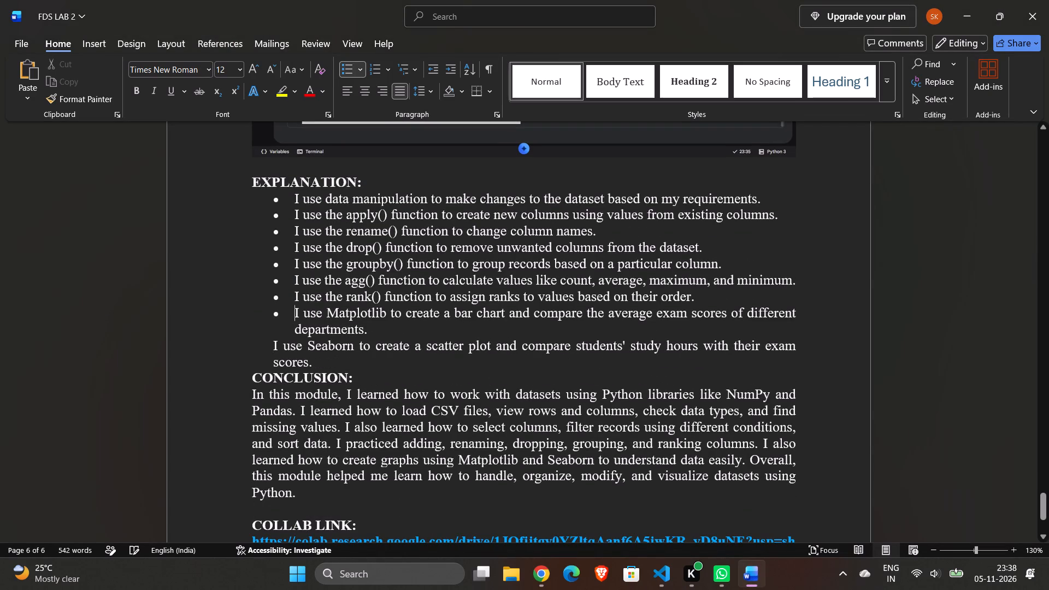
{"action": "key", "text": "BackSpace"}
{"action": "key", "text": "BackSpace"}
{"action": "key", "text": "Up"}
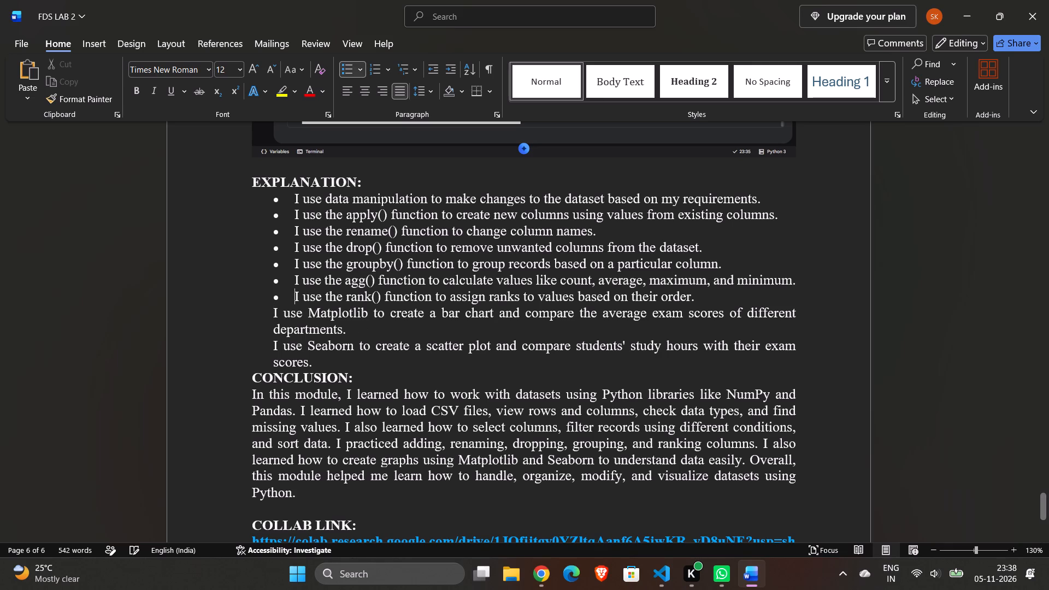
{"action": "key", "text": "Up"}
{"action": "key", "text": "Down"}
{"action": "key", "text": "BackSpace"}
{"action": "key", "text": "BackSpace"}
Remove the bullets and extra indent from the agg(), groupby() and drop() lines of the EXPLANATION list.
{"action": "key", "text": "Up"}
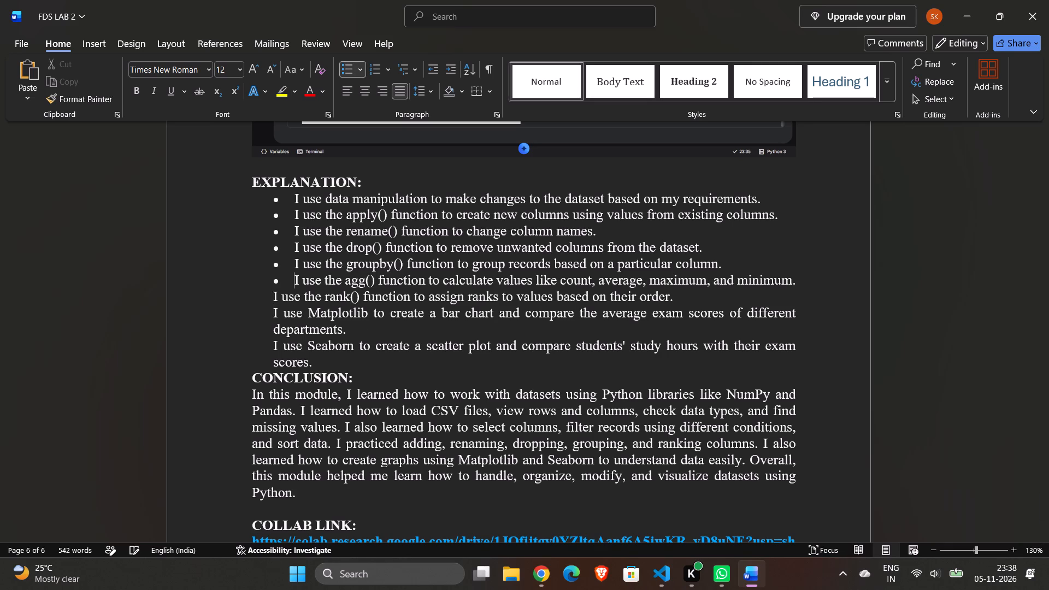
{"action": "key", "text": "BackSpace"}
{"action": "key", "text": "BackSpace"}
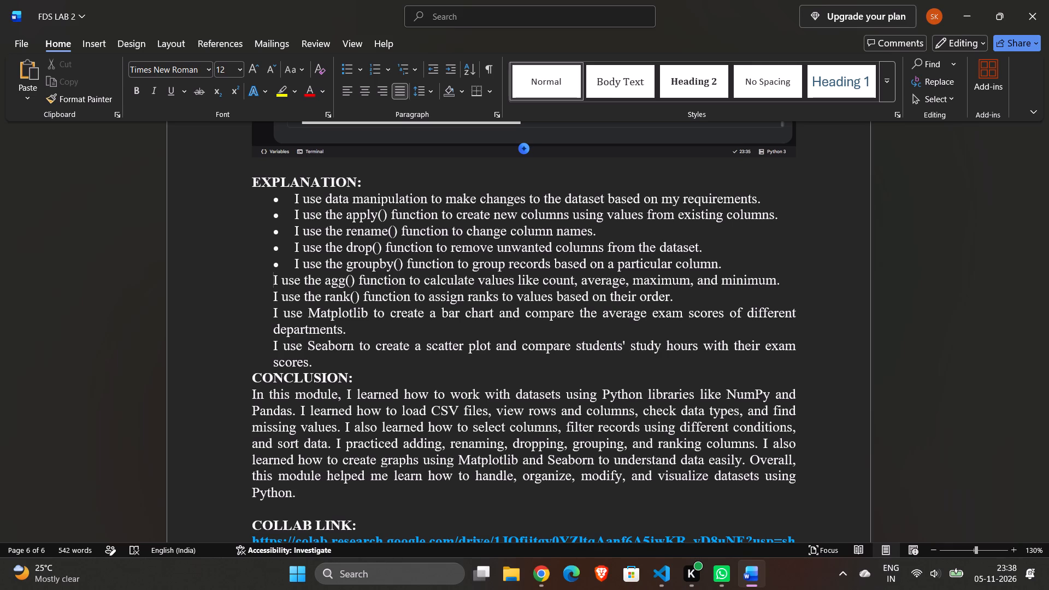
{"action": "key", "text": "Up"}
{"action": "key", "text": "BackSpace"}
{"action": "key", "text": "BackSpace"}
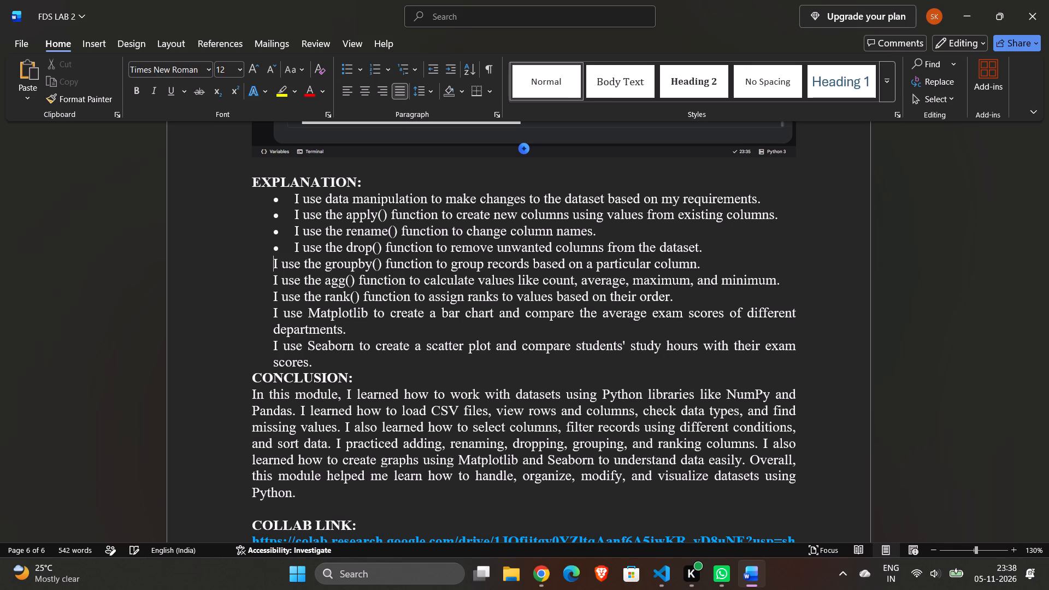
{"action": "key", "text": "Up"}
{"action": "key", "text": "BackSpace"}
{"action": "key", "text": "BackSpace"}
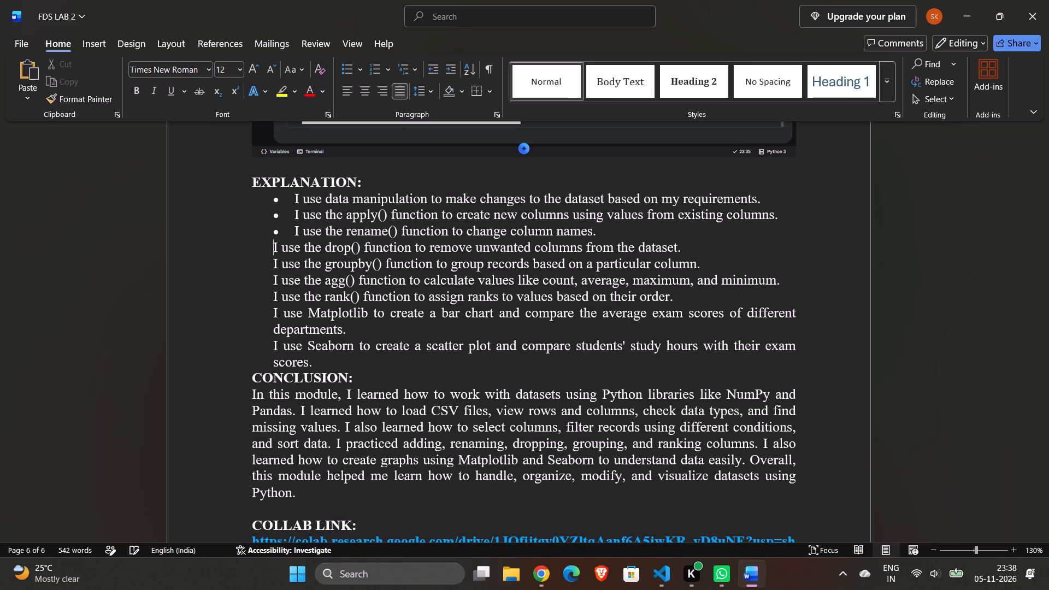
Remove the bullets and extra indent from the rename(), apply() and data manipulation lines of the EXPLANATION list.
{"action": "key", "text": "Up"}
{"action": "key", "text": "BackSpace"}
{"action": "key", "text": "BackSpace"}
{"action": "key", "text": "Up"}
{"action": "key", "text": "BackSpace"}
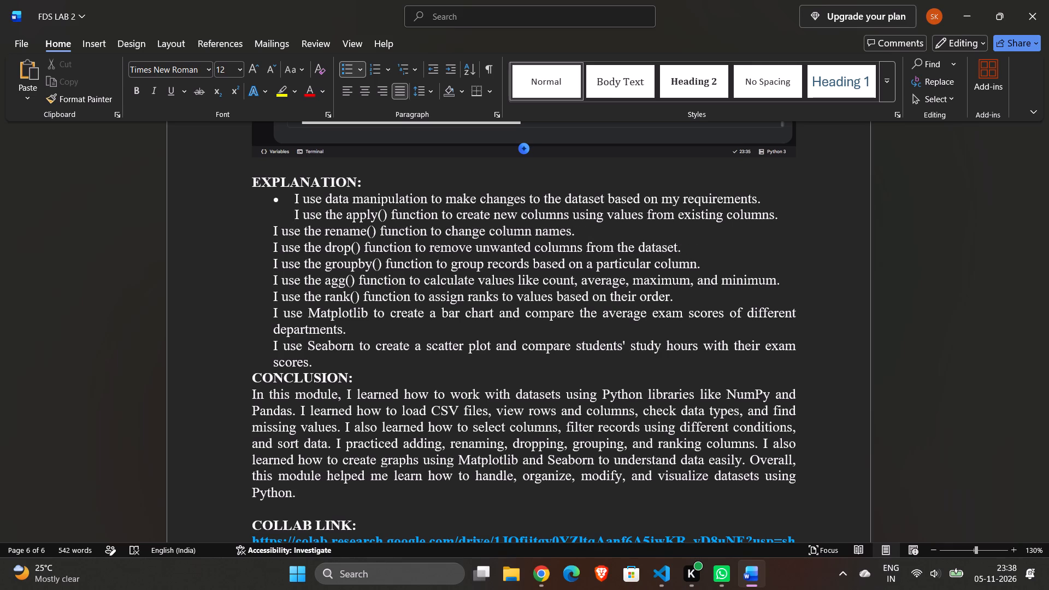
{"action": "key", "text": "BackSpace"}
{"action": "key", "text": "Up"}
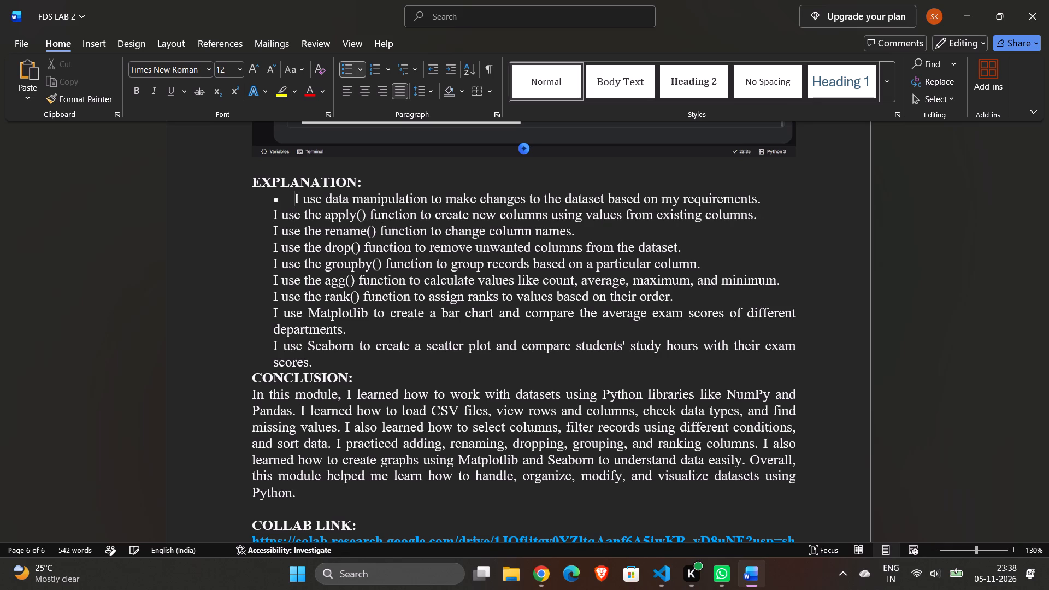
{"action": "key", "text": "BackSpace"}
{"action": "key", "text": "BackSpace"}
{"action": "key", "text": "Tab"}
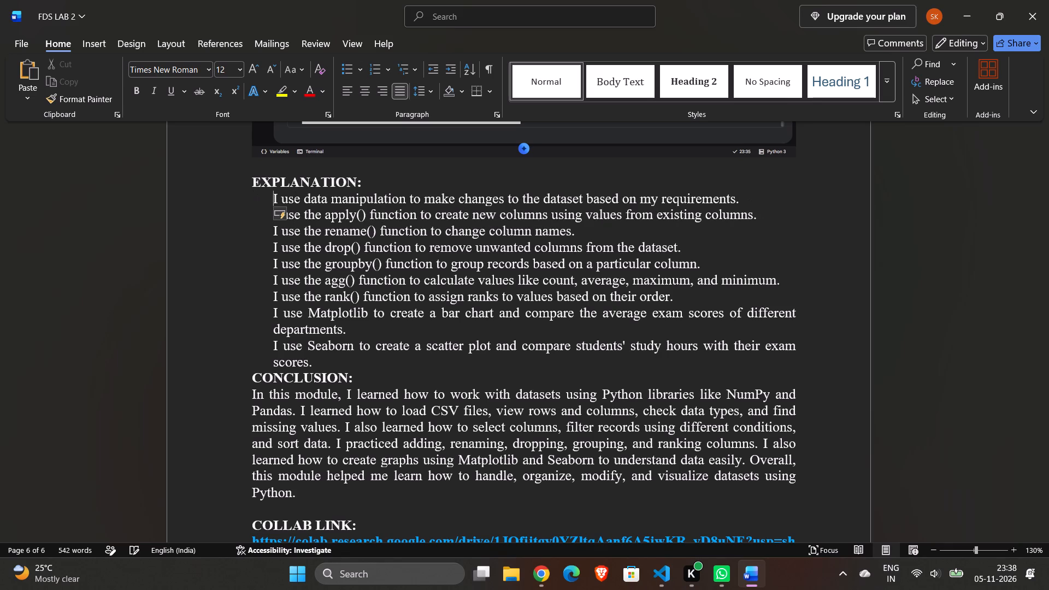
Add two blank lines between the end of the EXPLANATION text and the CONCLUSION heading.
{"action": "left_click", "coordinate": [356, 363]}
{"action": "key", "text": "Return"}
{"action": "key", "text": "Return"}
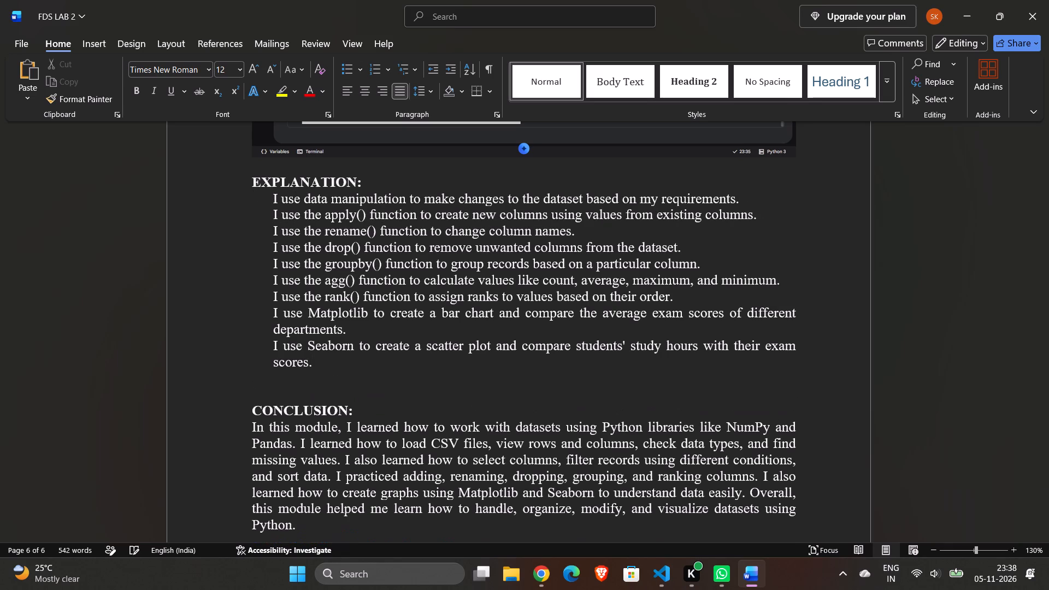
{"action": "scroll", "coordinate": [356, 363], "scroll_direction": "down", "scroll_amount": 2}
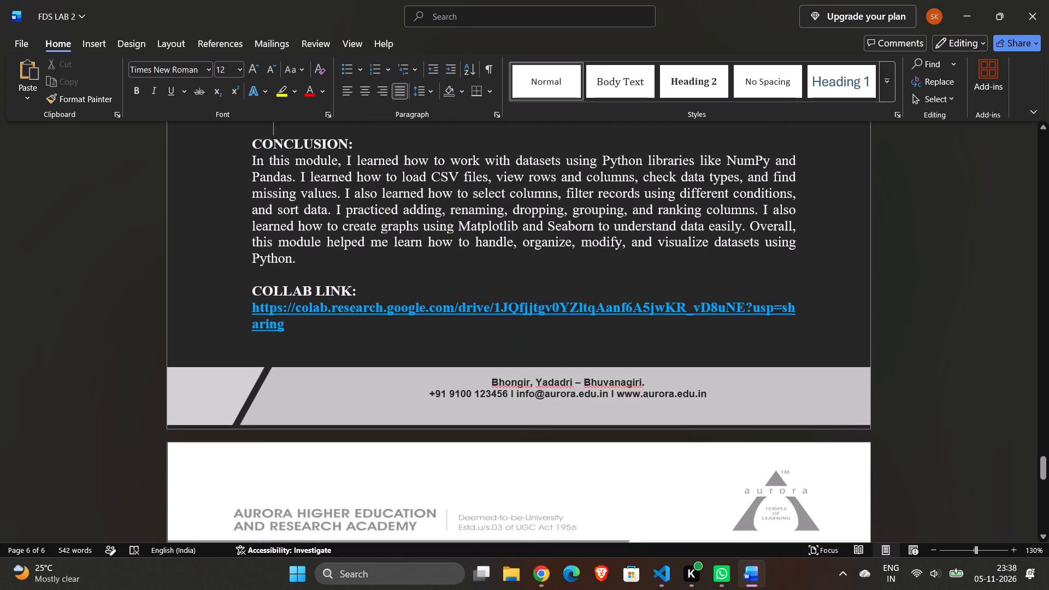
{"action": "left_click", "coordinate": [304, 265]}
{"action": "key", "text": "Return"}
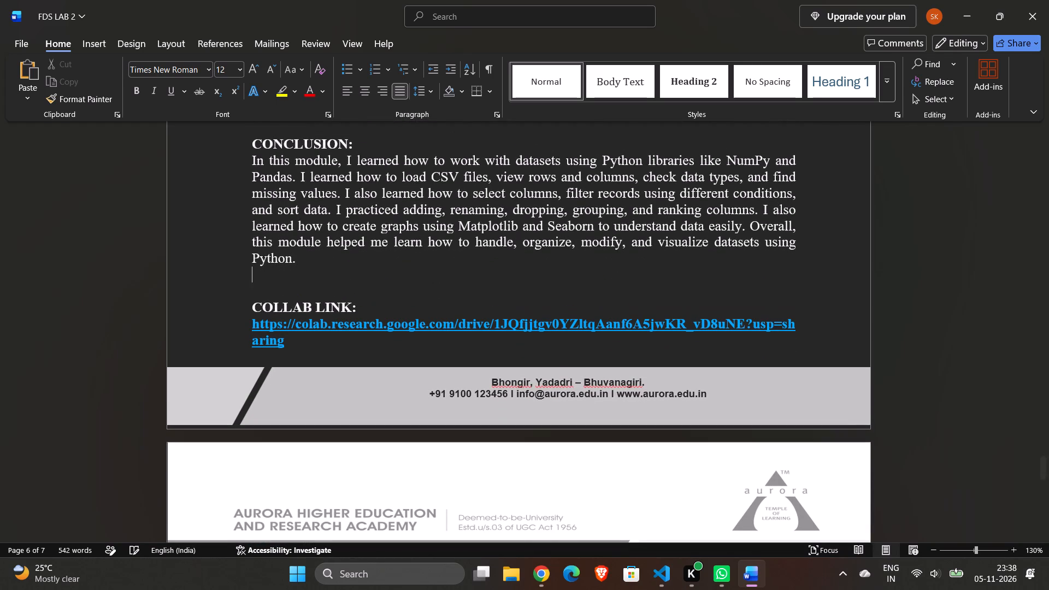
{"action": "key", "text": "Return"}
{"action": "key", "text": "Return"}
{"action": "key", "text": "Return"}
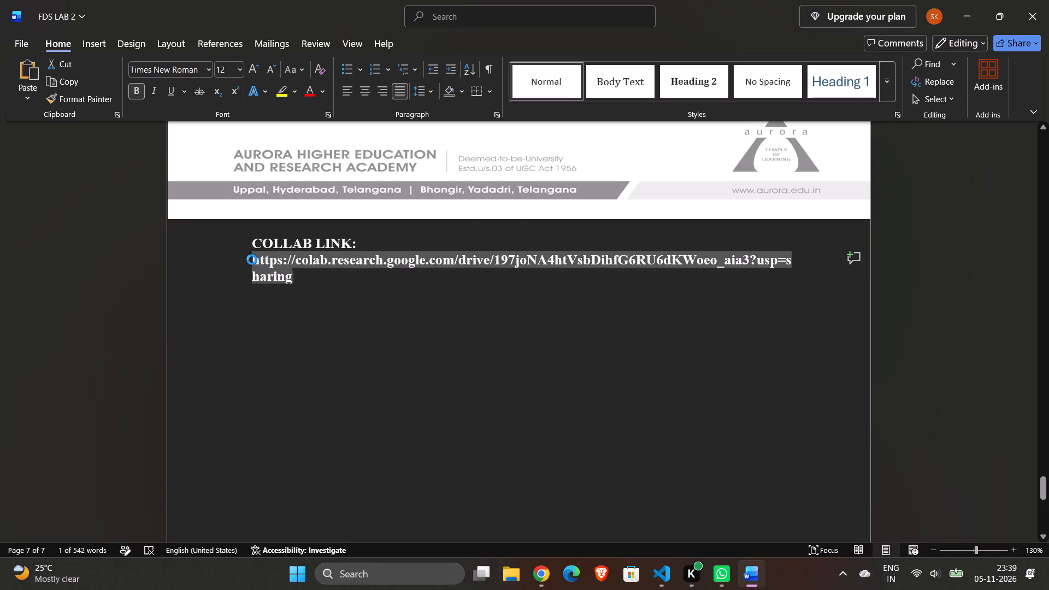
{"action": "left_click", "coordinate": [411, 372]}
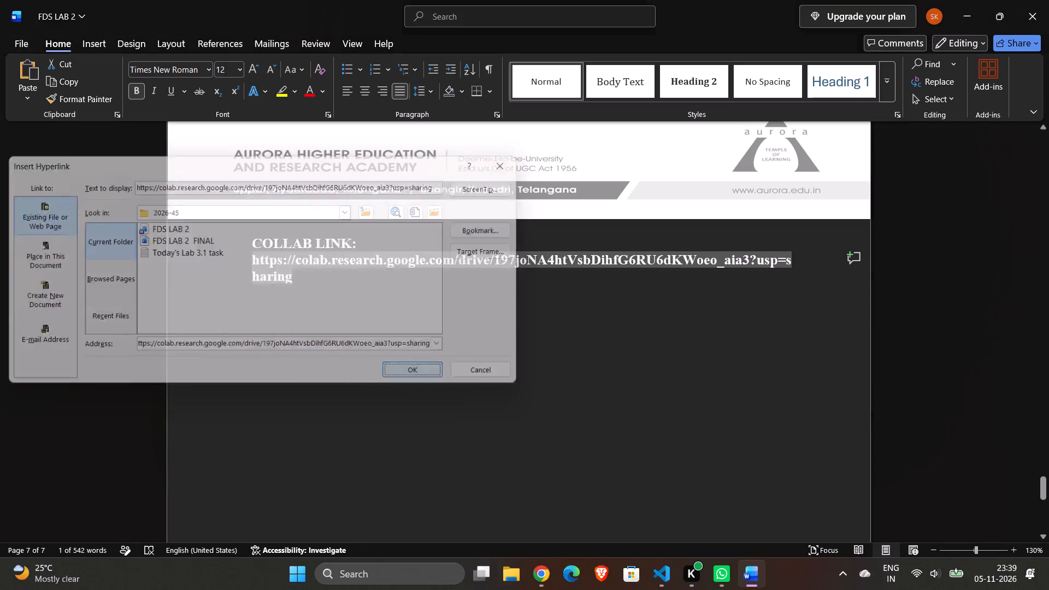
{"action": "left_click", "coordinate": [404, 360]}
Review the report in the print preview and print all pages with Microsoft Print to PDF.
{"action": "scroll", "coordinate": [404, 360], "scroll_direction": "up", "scroll_amount": 13}
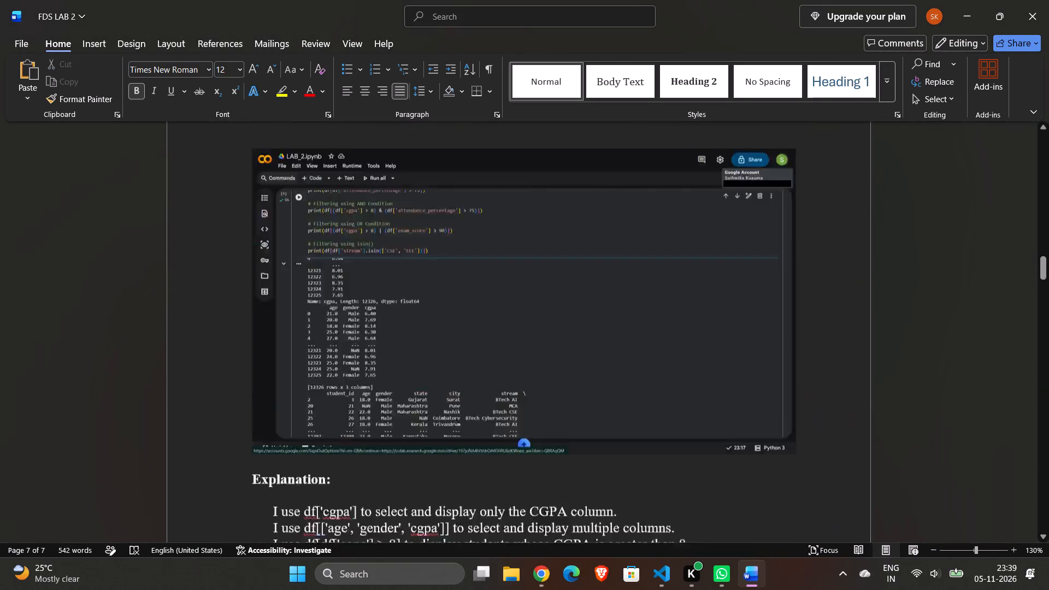
{"action": "scroll", "coordinate": [404, 360], "scroll_direction": "up", "scroll_amount": 11}
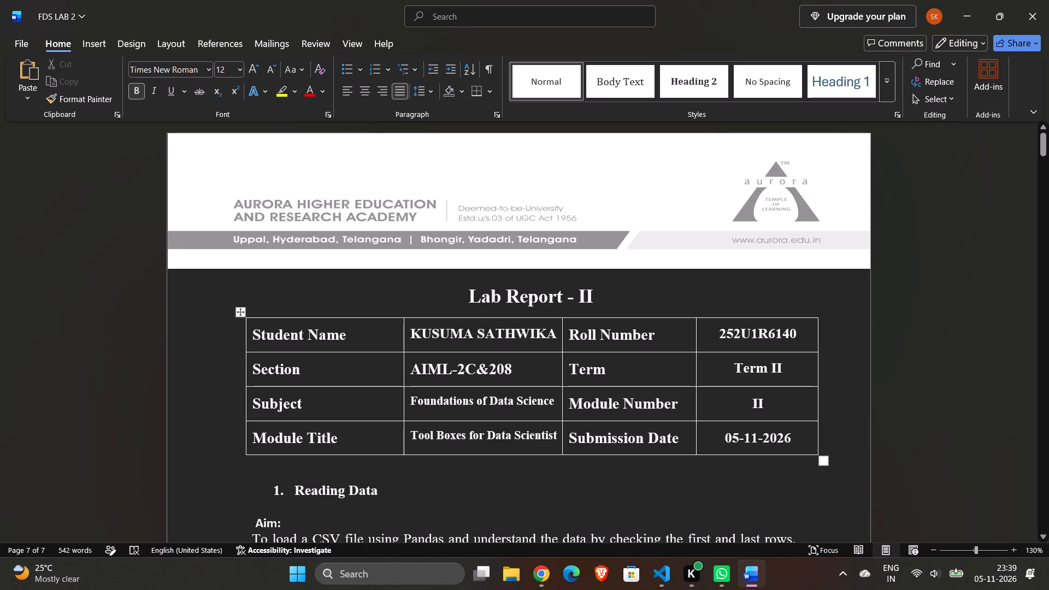
{"action": "key", "text": "ctrl+p"}
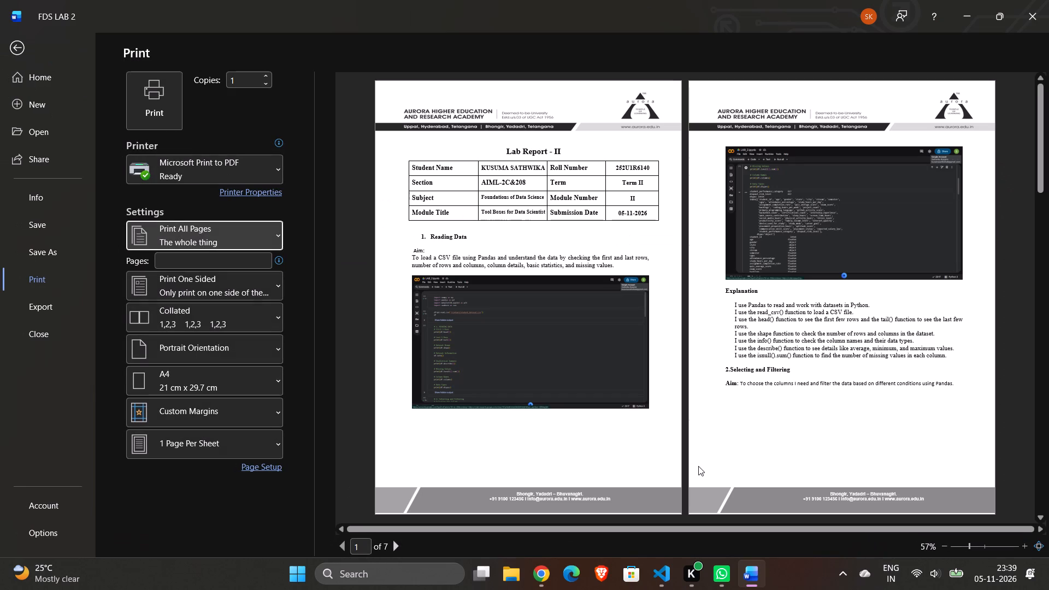
{"action": "scroll", "coordinate": [871, 399], "scroll_direction": "down", "scroll_amount": 1}
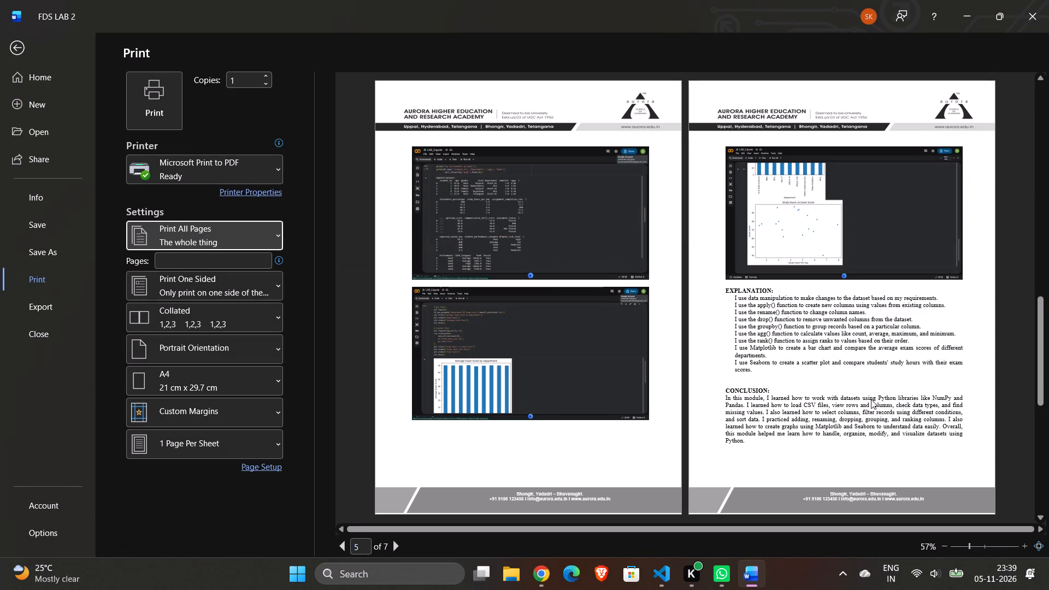
{"action": "scroll", "coordinate": [871, 399], "scroll_direction": "down", "scroll_amount": 1}
{"action": "scroll", "coordinate": [871, 399], "scroll_direction": "up", "scroll_amount": 1}
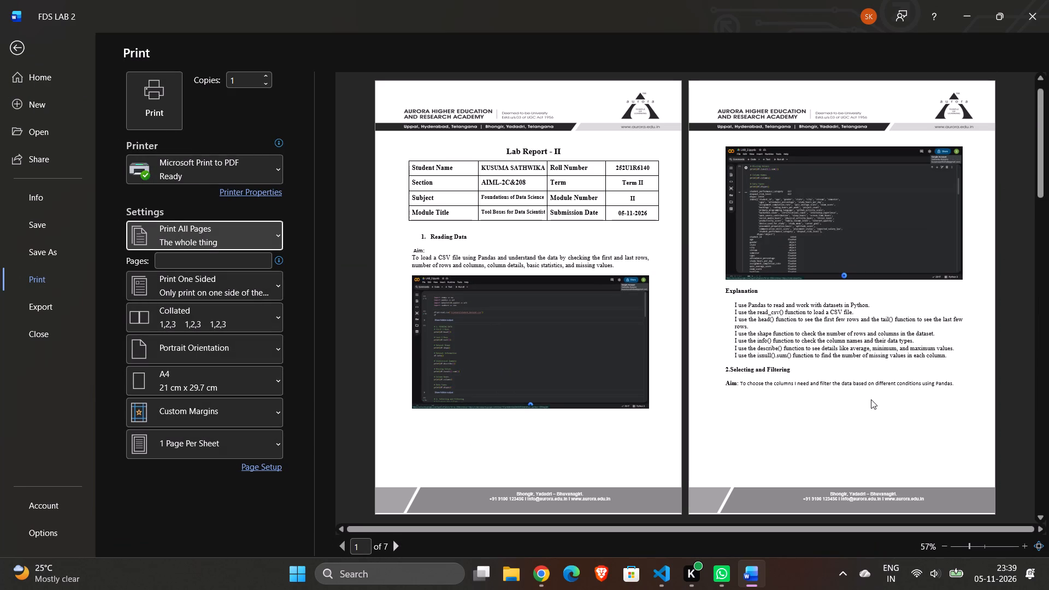
{"action": "scroll", "coordinate": [871, 399], "scroll_direction": "up", "scroll_amount": 1}
{"action": "left_click", "coordinate": [157, 111]}
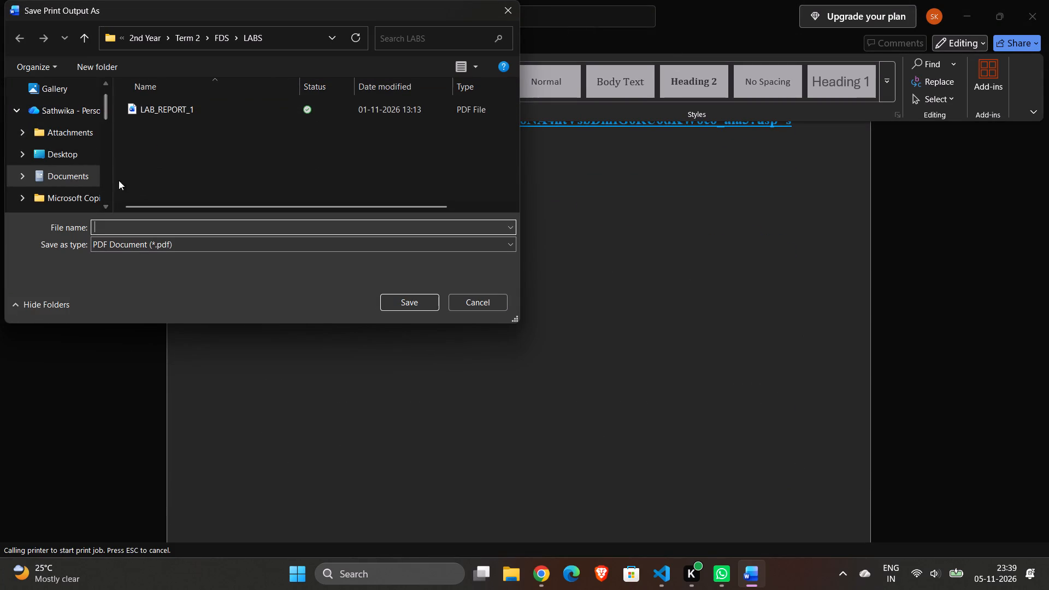
Save the print output as a PDF named LAB_REPORT_2 in the FDS LABS folder.
{"action": "left_click", "coordinate": [150, 226]}
{"action": "type", "text": "LA"}
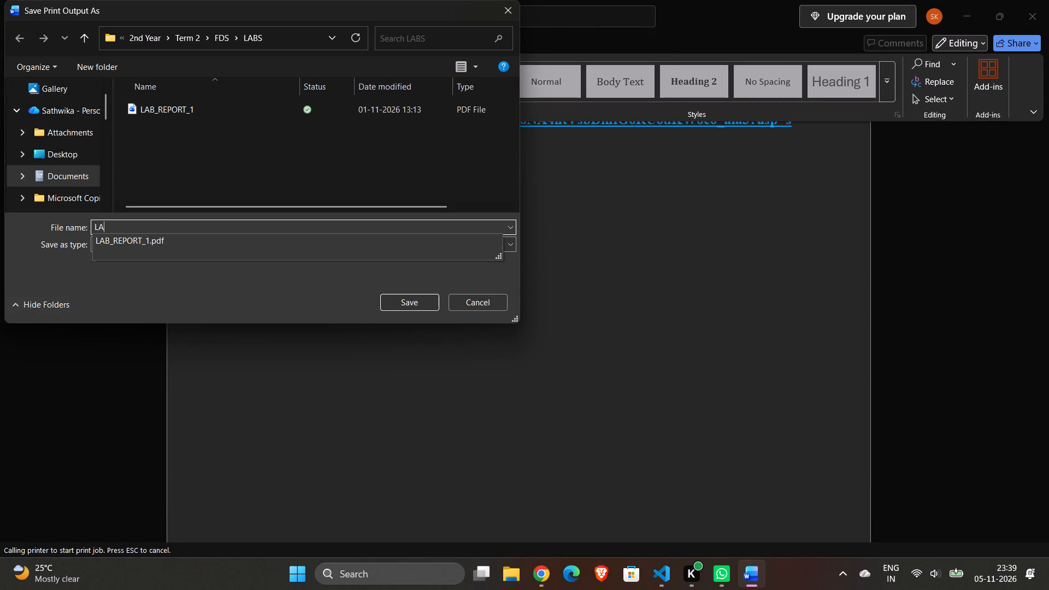
{"action": "key", "text": "b"}
{"action": "key", "text": "shift+underscore"}
{"action": "key", "text": "r"}
{"action": "type", "text": "EPORT"}
{"action": "type", "text": "_2"}
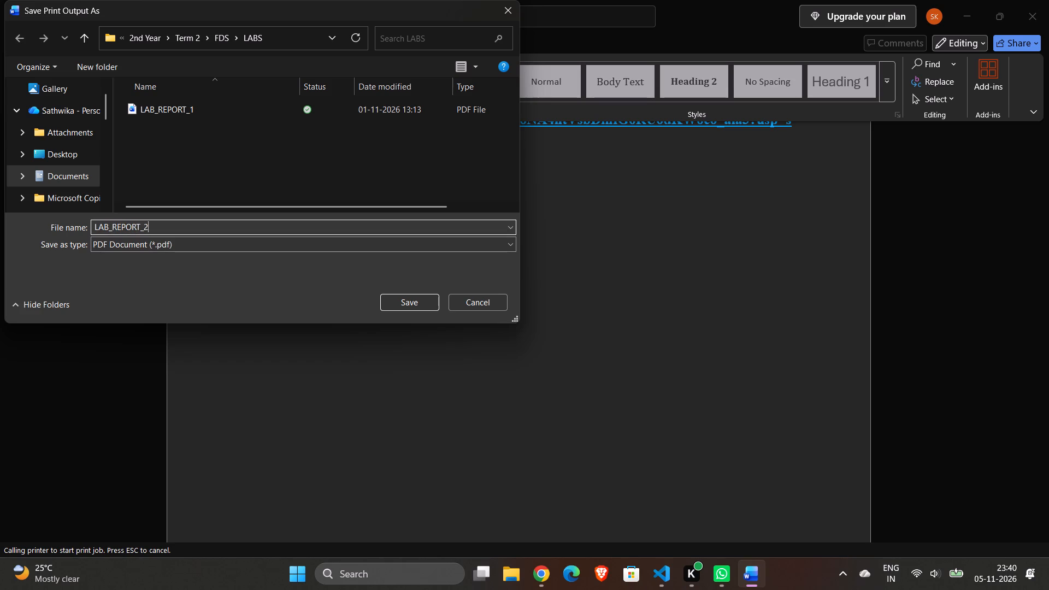
{"action": "key", "text": "Return"}
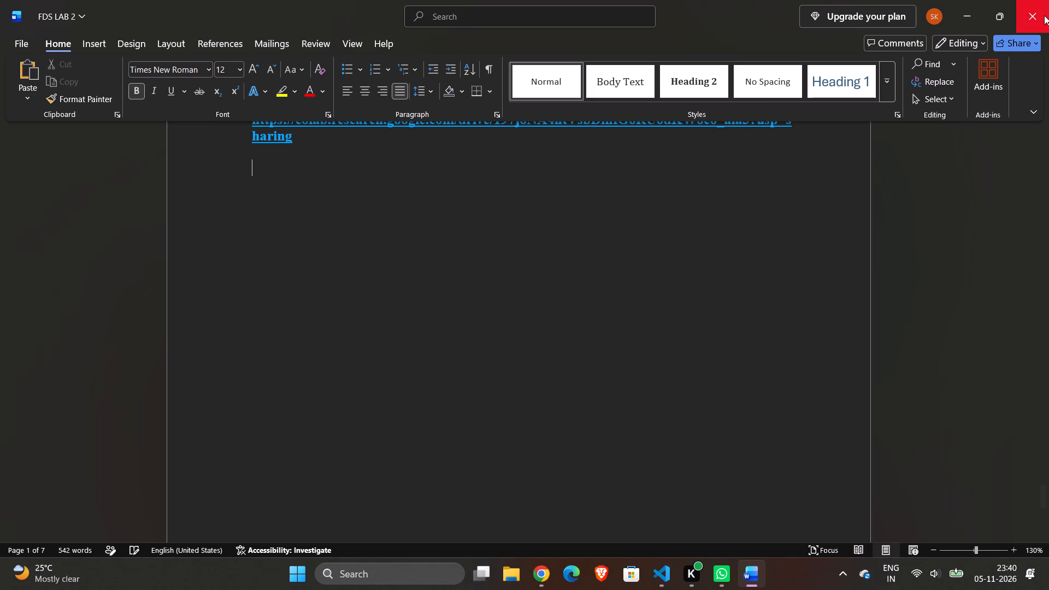
Close the FDS LAB 2 Word document without saving its changes.
{"action": "left_click", "coordinate": [1044, 15]}
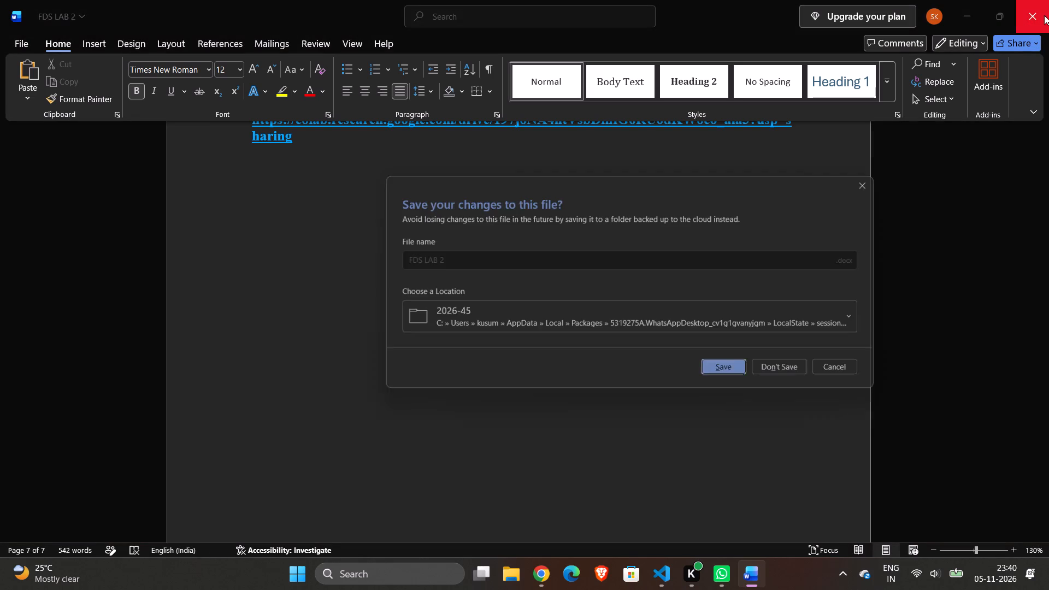
{"action": "left_click", "coordinate": [798, 371]}
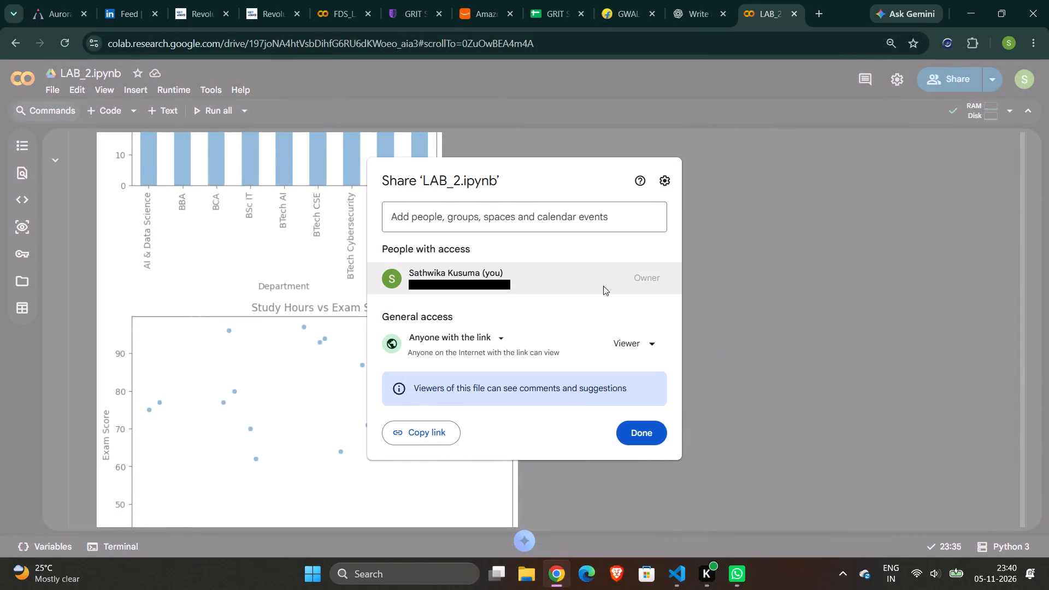
In Chrome, dismiss the notebook's share dialog and open the Foundations of Data Science assessments in the Aurora portal.
{"action": "left_click", "coordinate": [809, 196]}
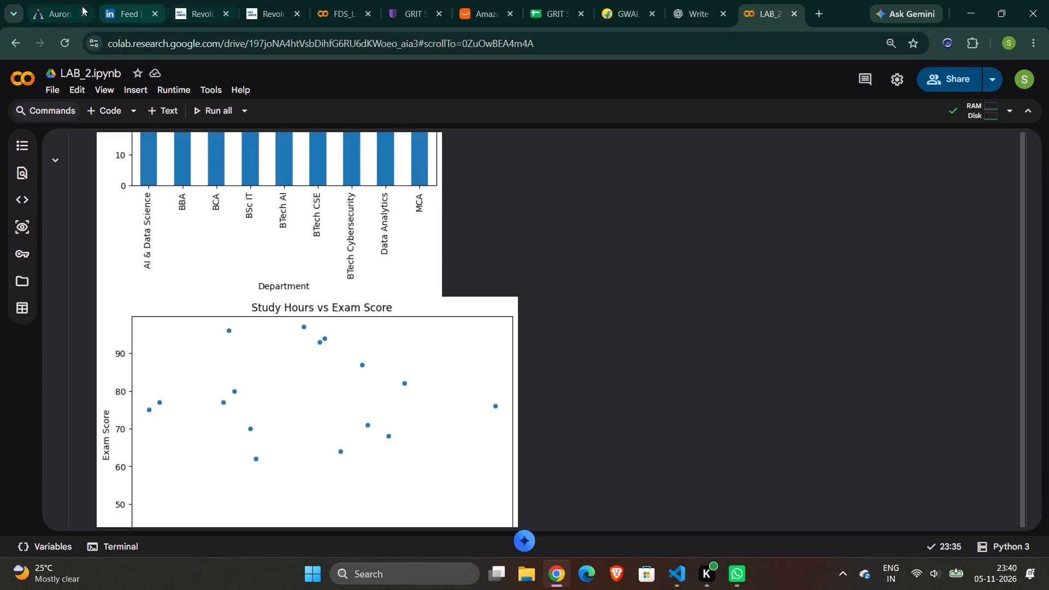
{"action": "left_click", "coordinate": [76, 6]}
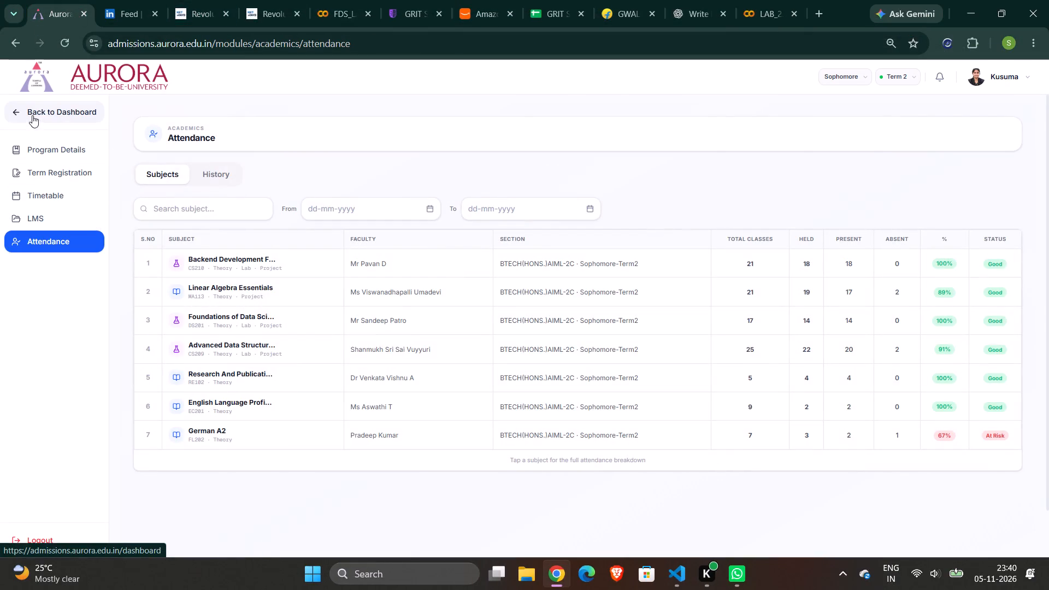
{"action": "left_click", "coordinate": [32, 115]}
{"action": "left_click", "coordinate": [222, 277]}
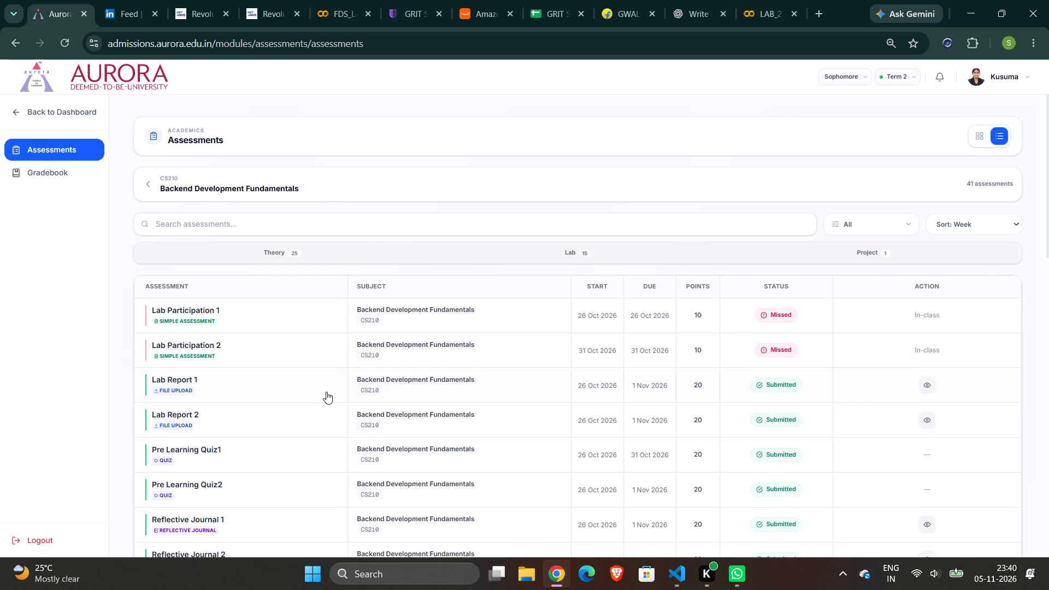
{"action": "scroll", "coordinate": [326, 392], "scroll_direction": "down", "scroll_amount": 1}
{"action": "left_click", "coordinate": [207, 155]}
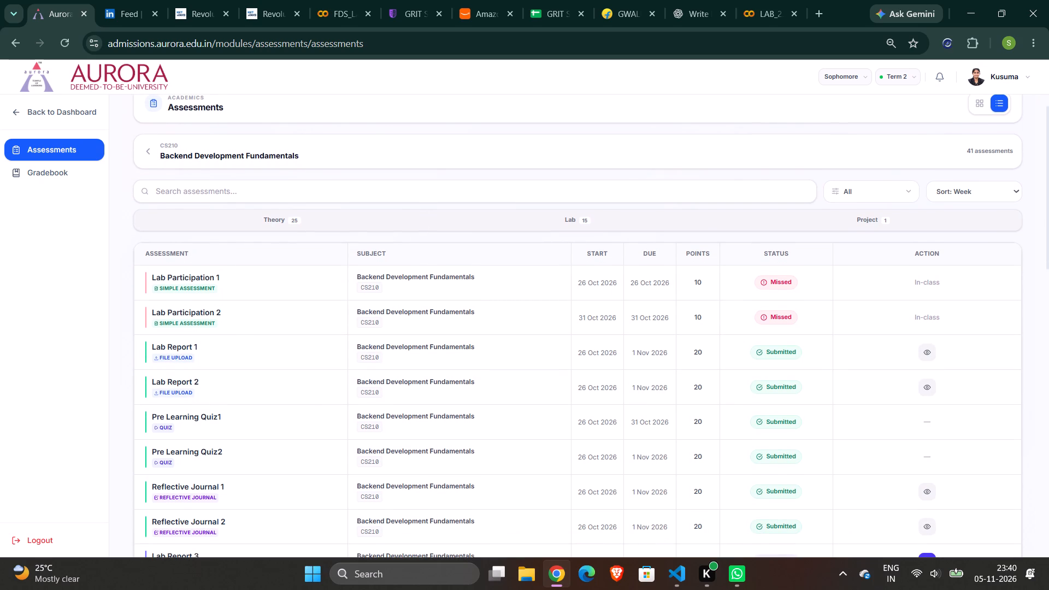
{"action": "left_click", "coordinate": [149, 156]}
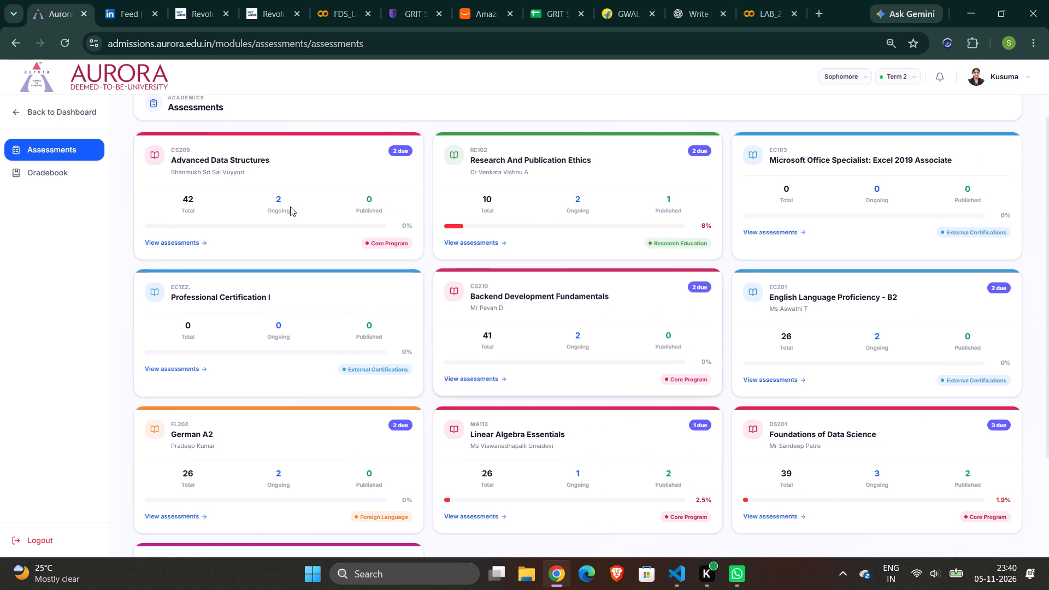
{"action": "left_click", "coordinate": [832, 446]}
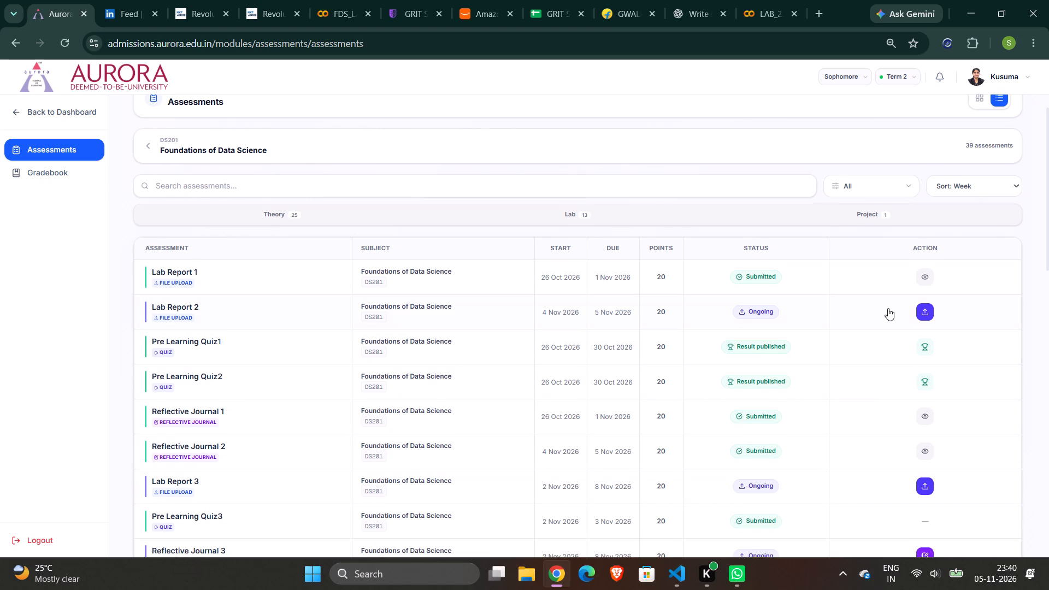
Upload LAB_REPORT_2 from Documents > study > 2nd Year > Term 2 > FDS > LABS as the Lab Report 2 submission.
{"action": "left_click", "coordinate": [907, 309]}
{"action": "left_click", "coordinate": [923, 309]}
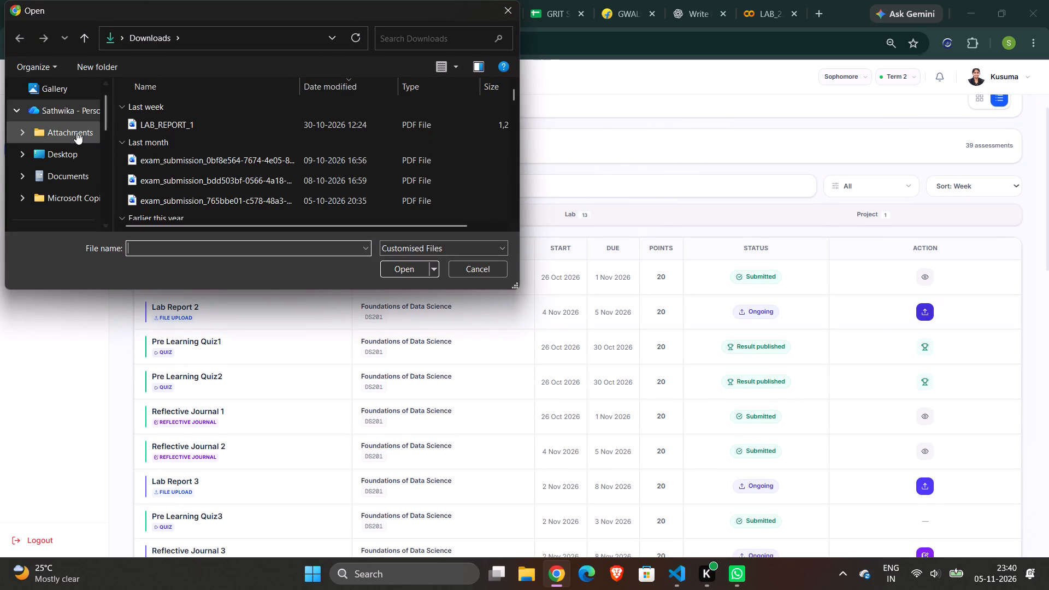
{"action": "double_click", "coordinate": [70, 167]}
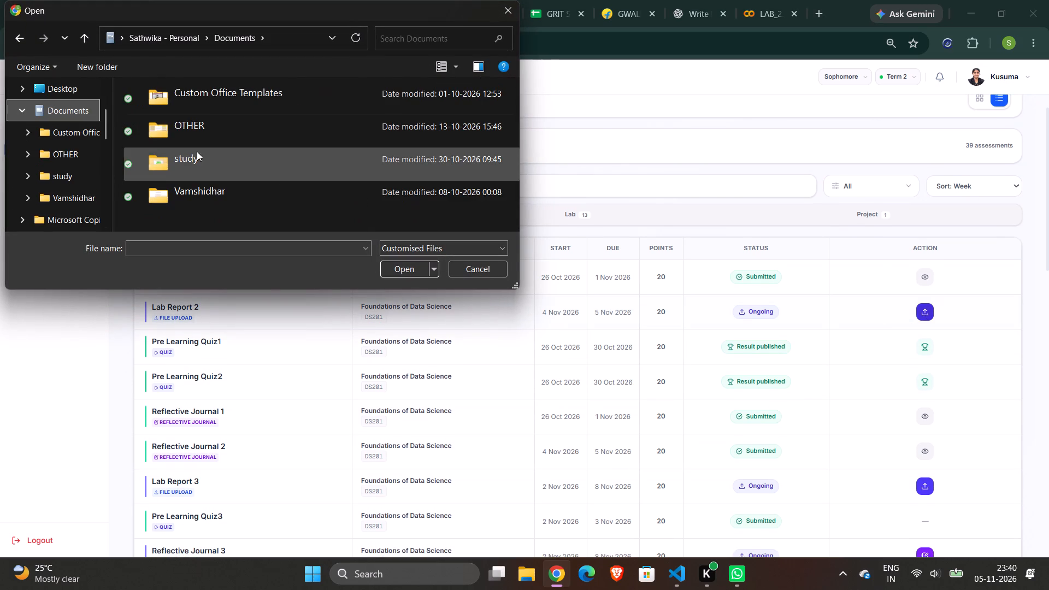
{"action": "double_click", "coordinate": [197, 161]}
{"action": "double_click", "coordinate": [190, 126]}
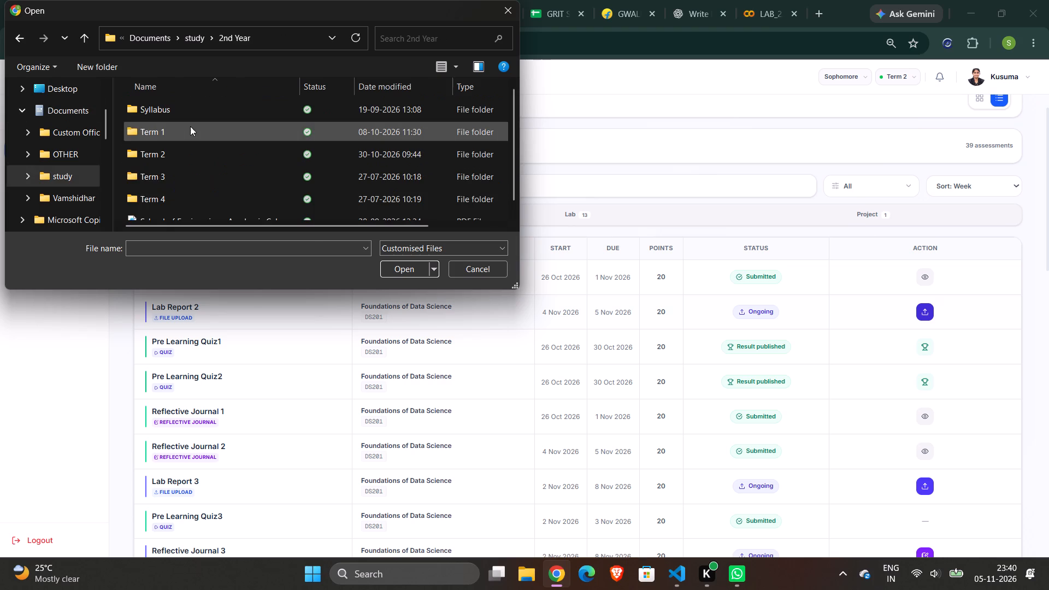
{"action": "double_click", "coordinate": [170, 154]}
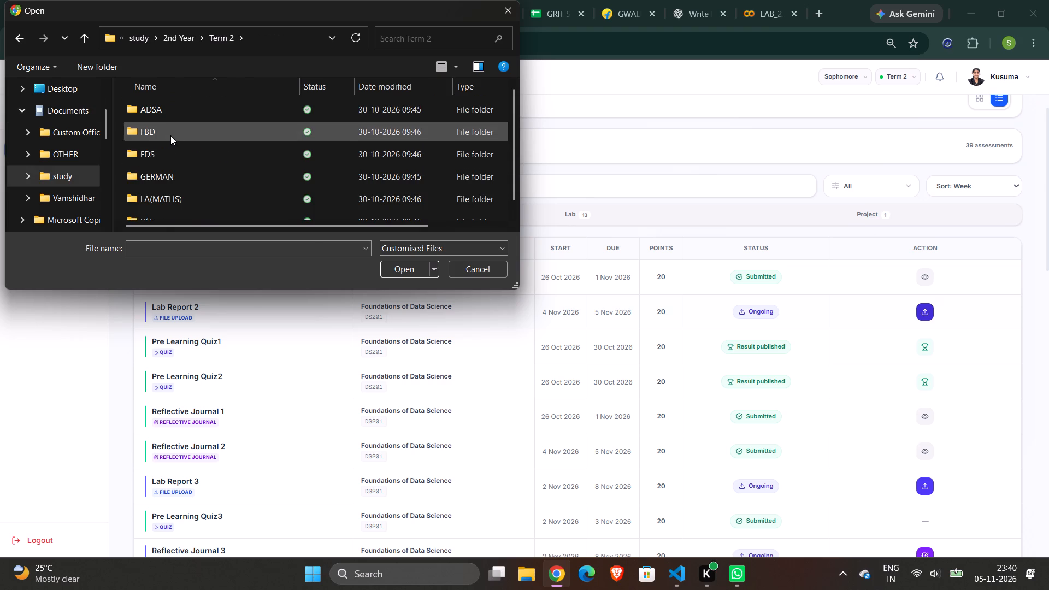
{"action": "double_click", "coordinate": [168, 153]}
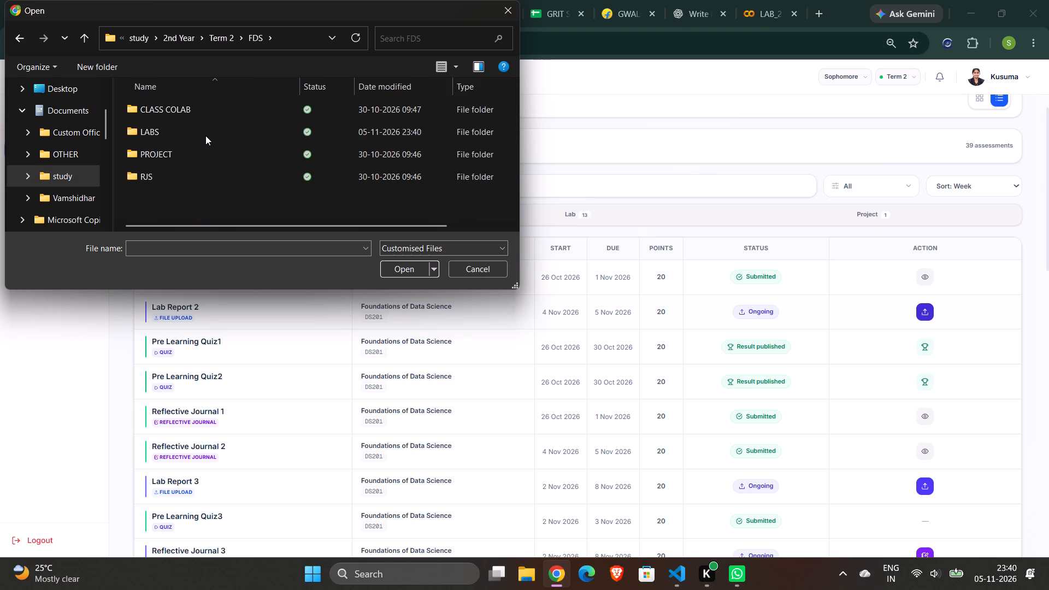
{"action": "double_click", "coordinate": [205, 135]}
{"action": "double_click", "coordinate": [225, 128]}
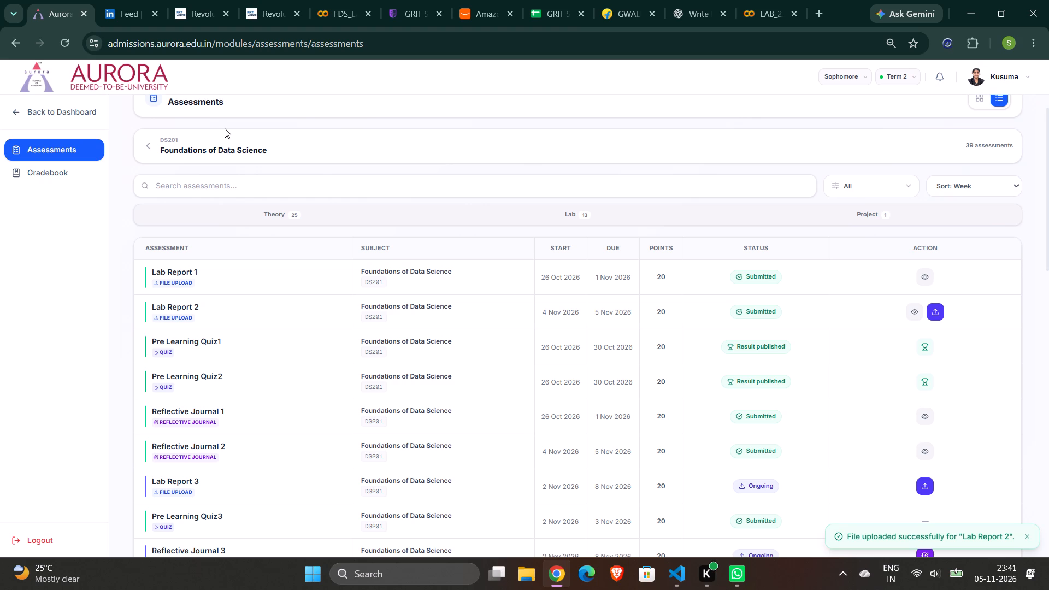
Open the submitted Lab Report 2 PDF, check all its pages from the details table to the end, and close it.
{"action": "left_click", "coordinate": [910, 315]}
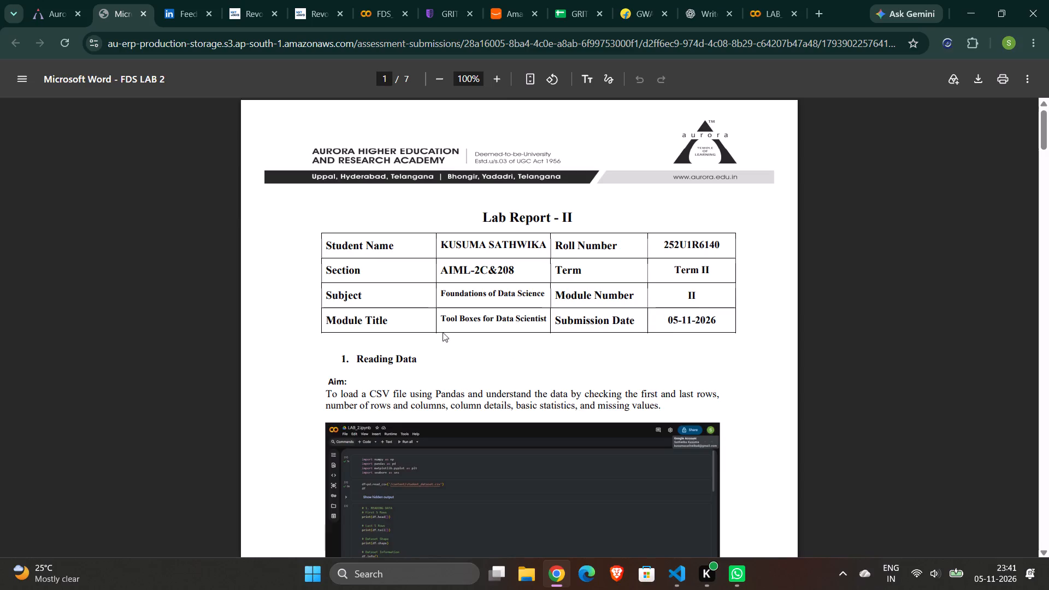
{"action": "scroll", "coordinate": [700, 338], "scroll_direction": "down", "scroll_amount": 3}
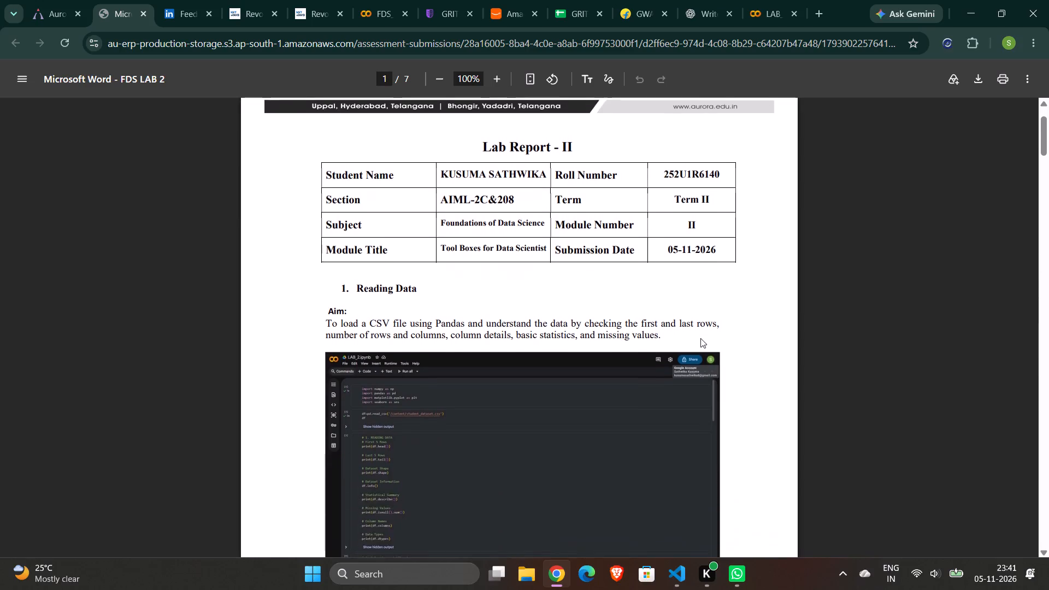
{"action": "scroll", "coordinate": [700, 338], "scroll_direction": "down", "scroll_amount": 6}
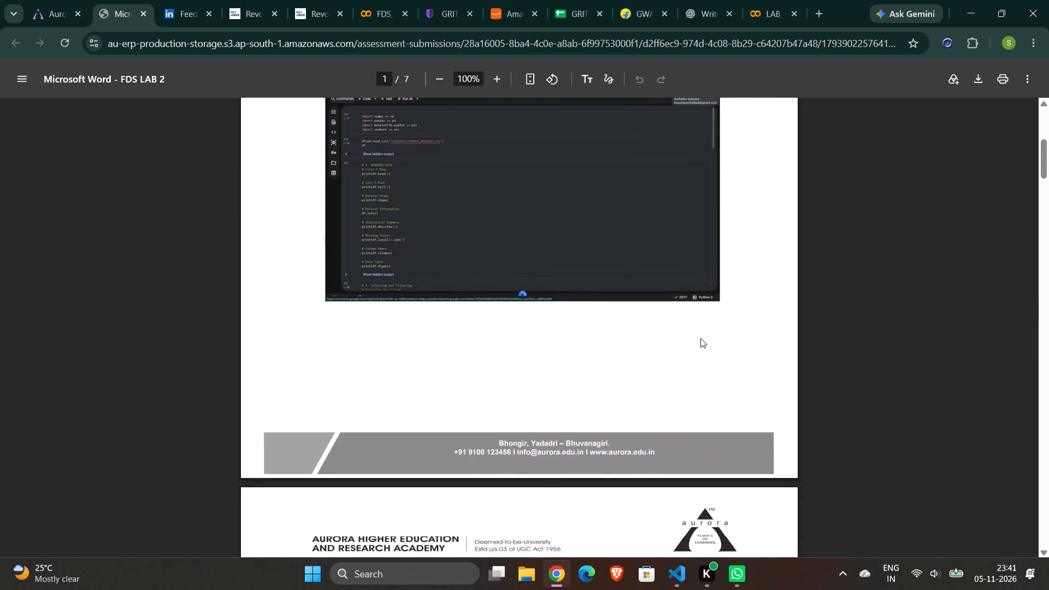
{"action": "scroll", "coordinate": [700, 338], "scroll_direction": "down", "scroll_amount": 6}
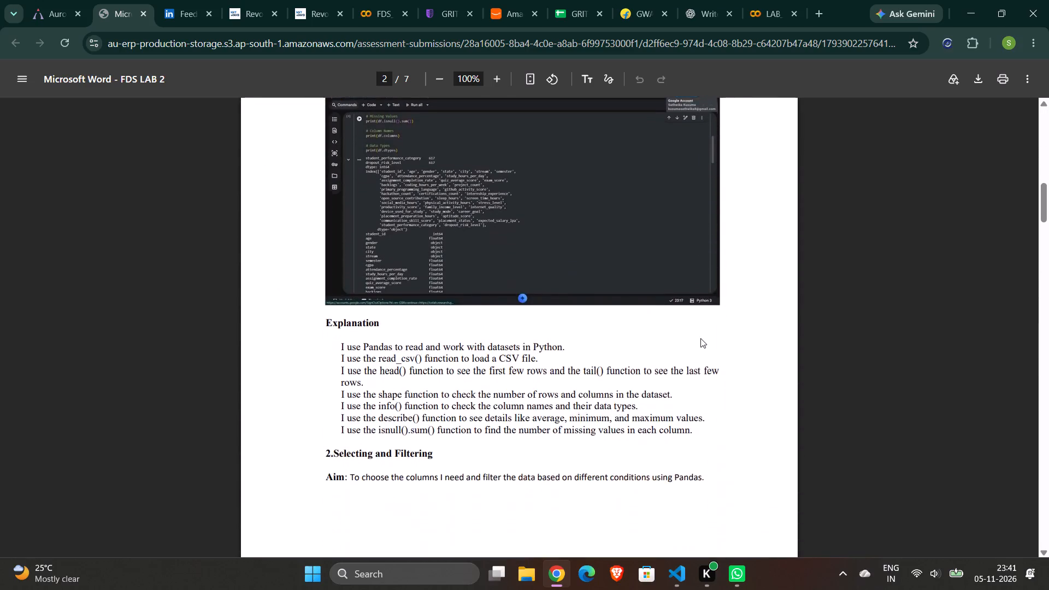
{"action": "scroll", "coordinate": [700, 338], "scroll_direction": "down", "scroll_amount": 5}
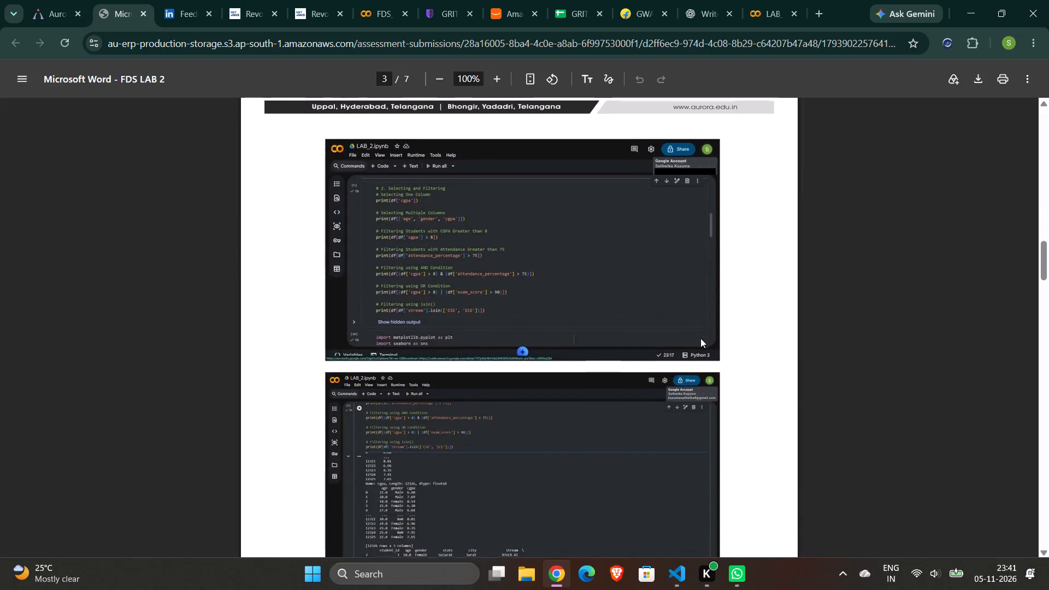
{"action": "scroll", "coordinate": [700, 338], "scroll_direction": "down", "scroll_amount": 3}
{"action": "scroll", "coordinate": [700, 338], "scroll_direction": "up", "scroll_amount": 2}
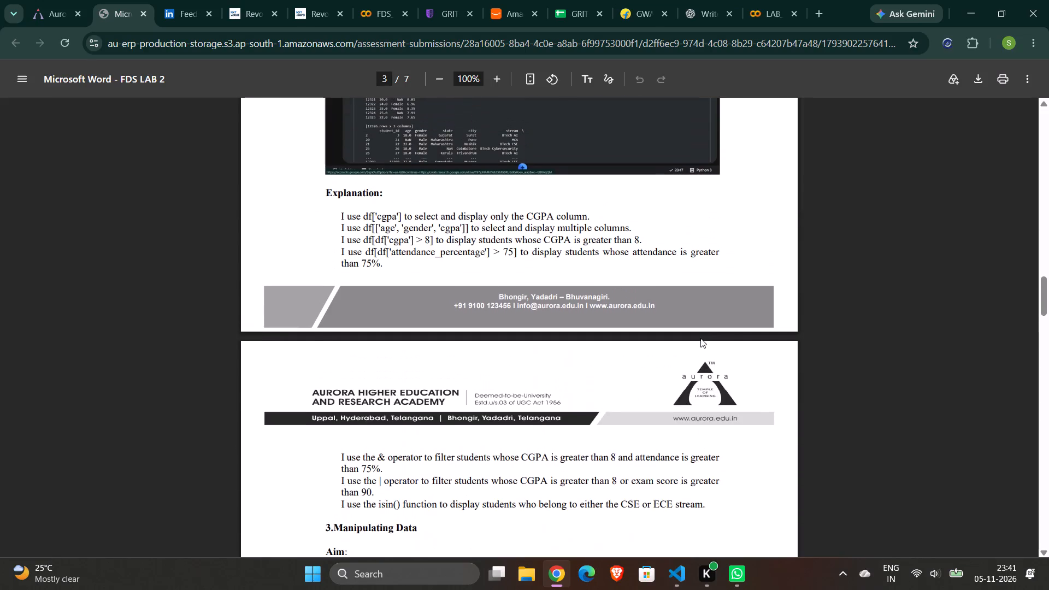
{"action": "scroll", "coordinate": [700, 338], "scroll_direction": "down", "scroll_amount": 4}
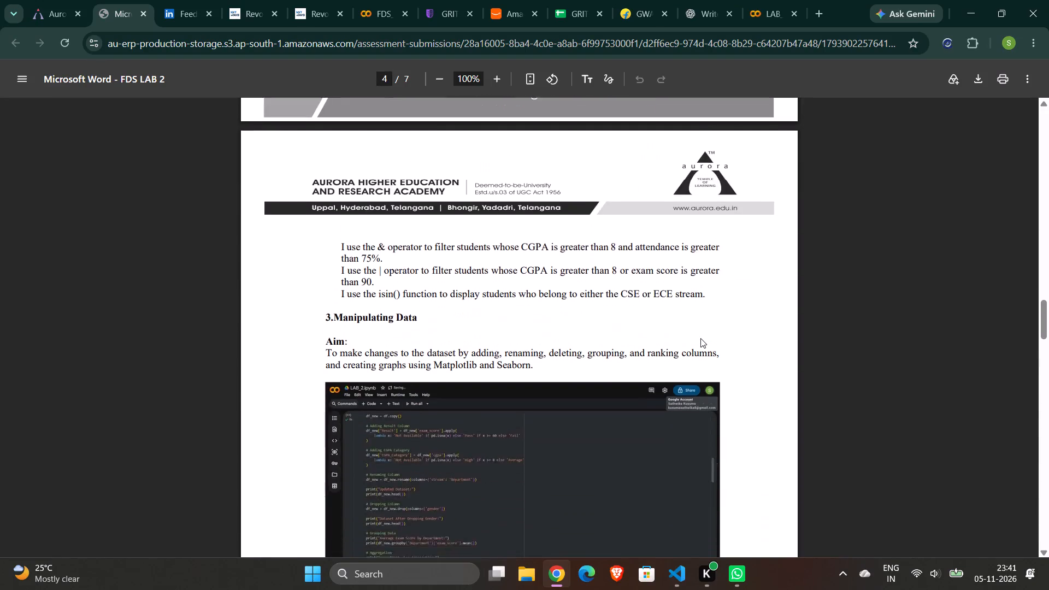
{"action": "scroll", "coordinate": [700, 338], "scroll_direction": "down", "scroll_amount": 7}
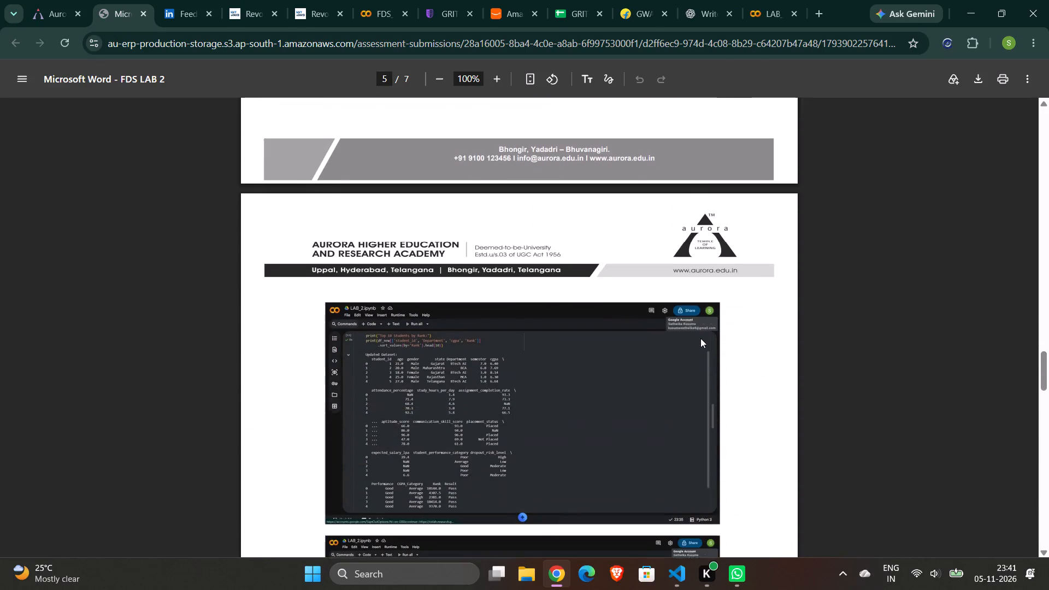
{"action": "scroll", "coordinate": [700, 338], "scroll_direction": "down", "scroll_amount": 7}
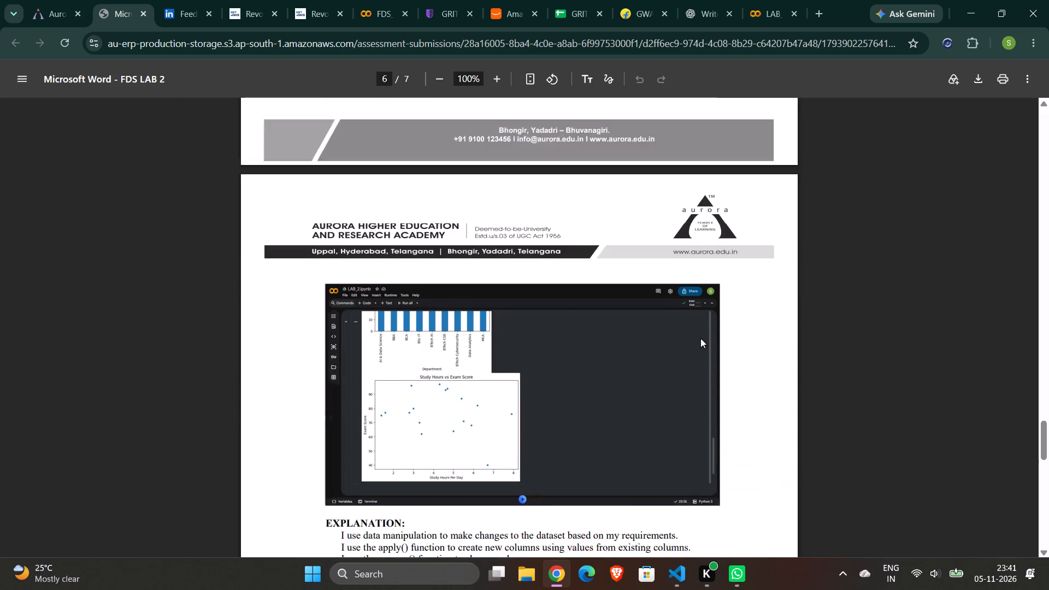
{"action": "scroll", "coordinate": [700, 338], "scroll_direction": "down", "scroll_amount": 7}
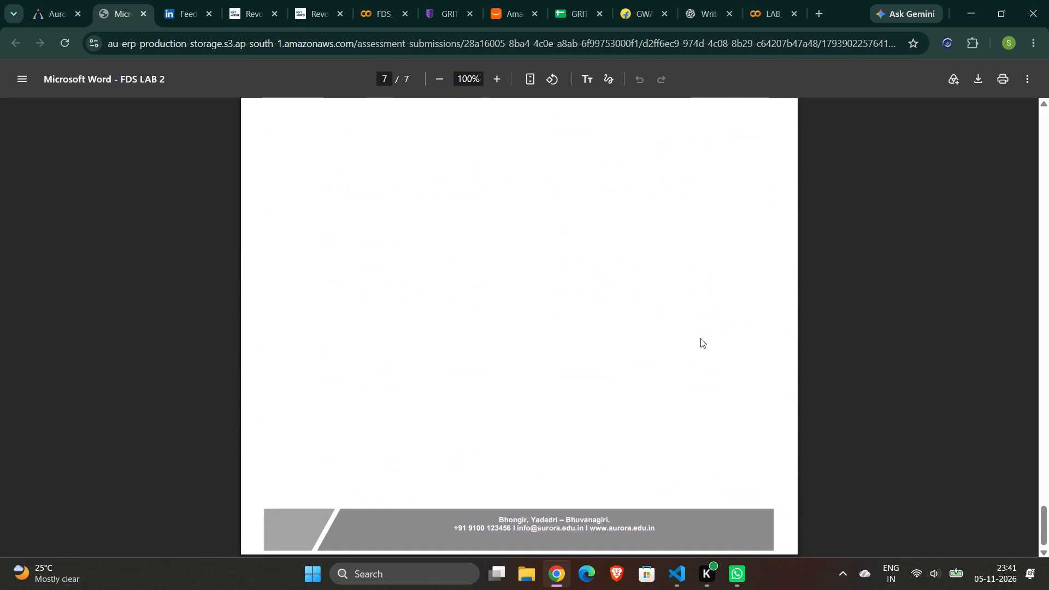
{"action": "left_click", "coordinate": [140, 13]}
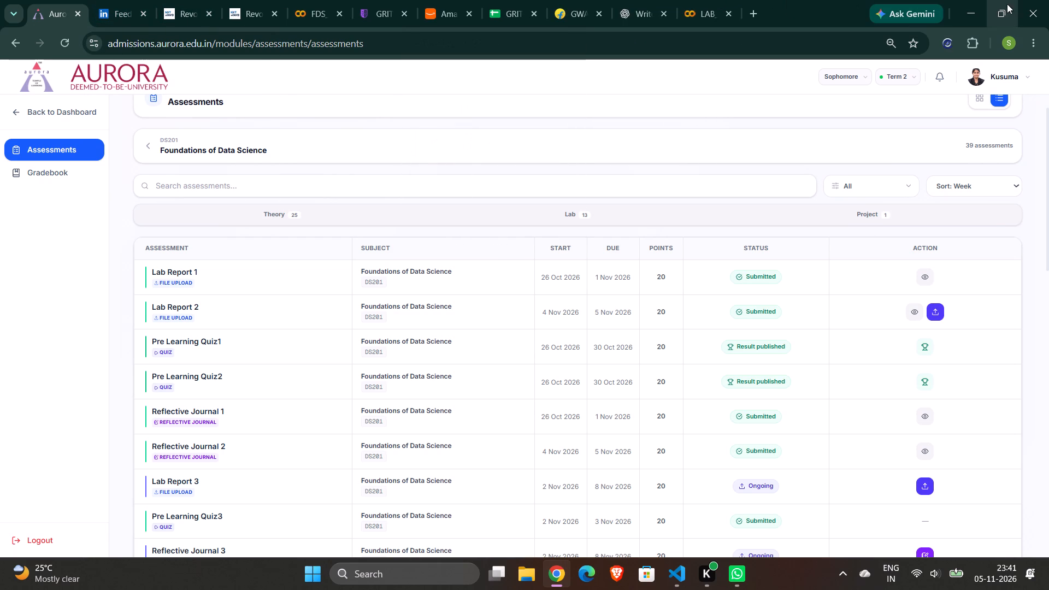
Close the Chrome window.
{"action": "left_click", "coordinate": [1042, 14]}
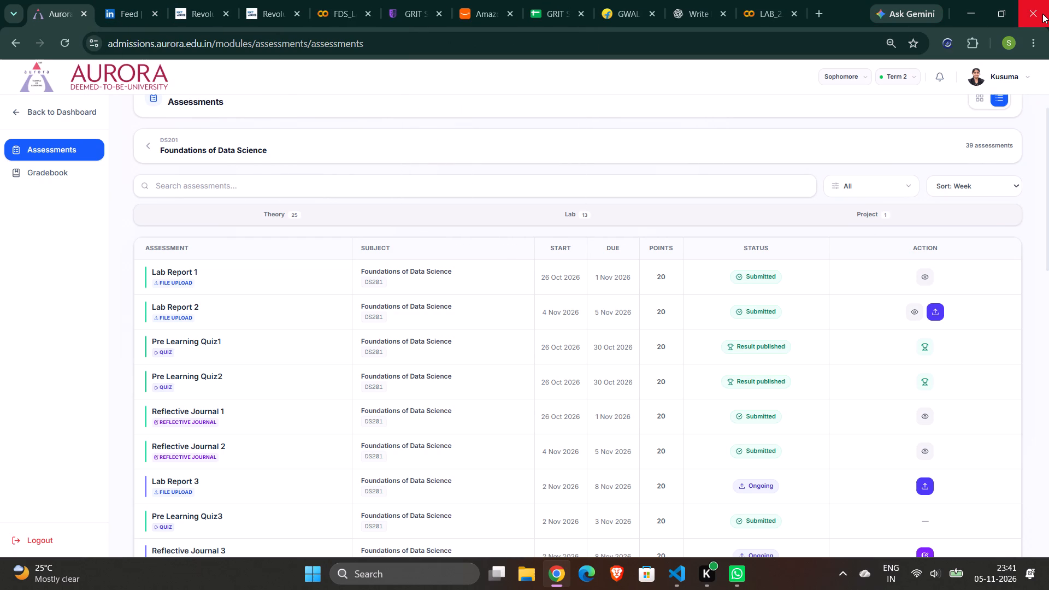